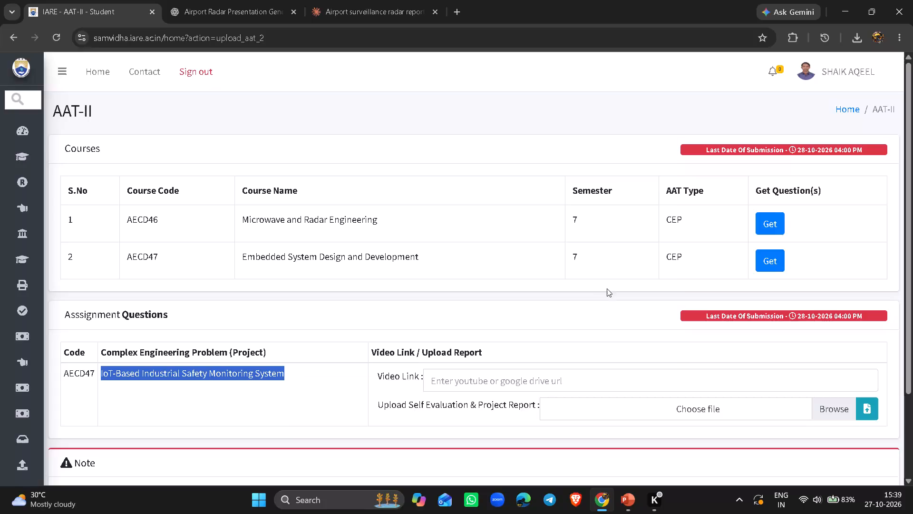
Review the AAT-II assignment question and the upload notes on the student portal page.
left_click(476, 288)
scroll(476, 288, "down", 1)
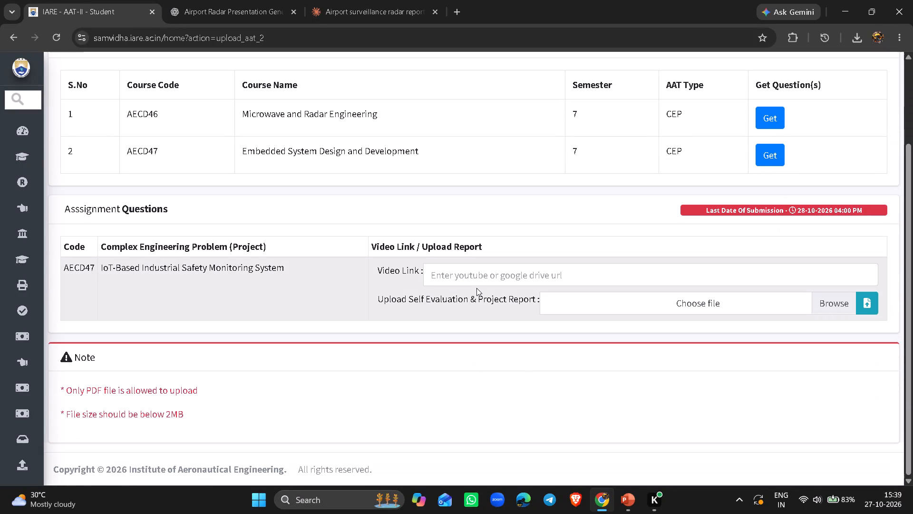
scroll(476, 288, "down", 1)
scroll(476, 288, "up", 1)
scroll(476, 288, "down", 1)
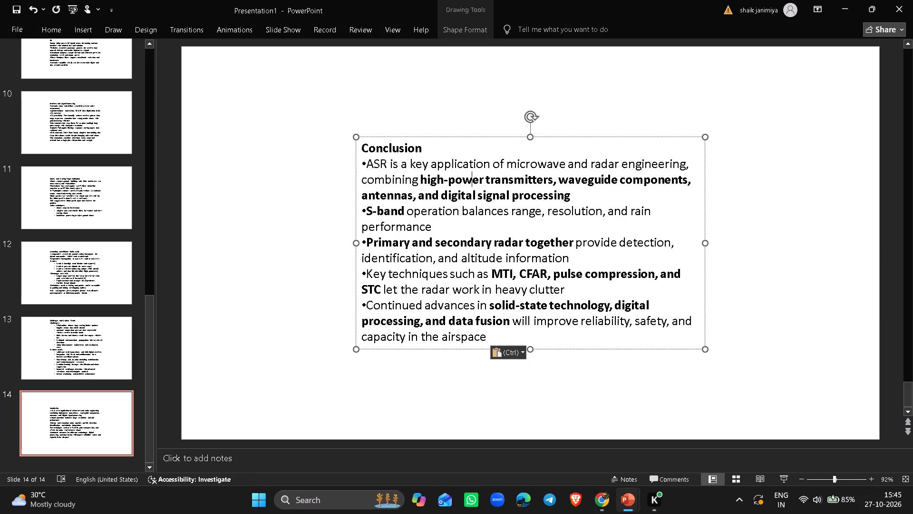
left_click_drag(443, 148, 321, 137)
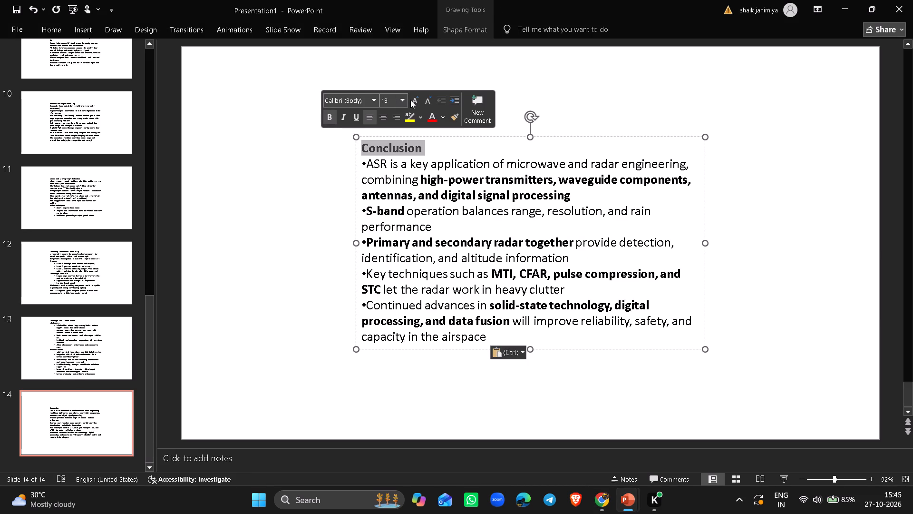
left_click(372, 99)
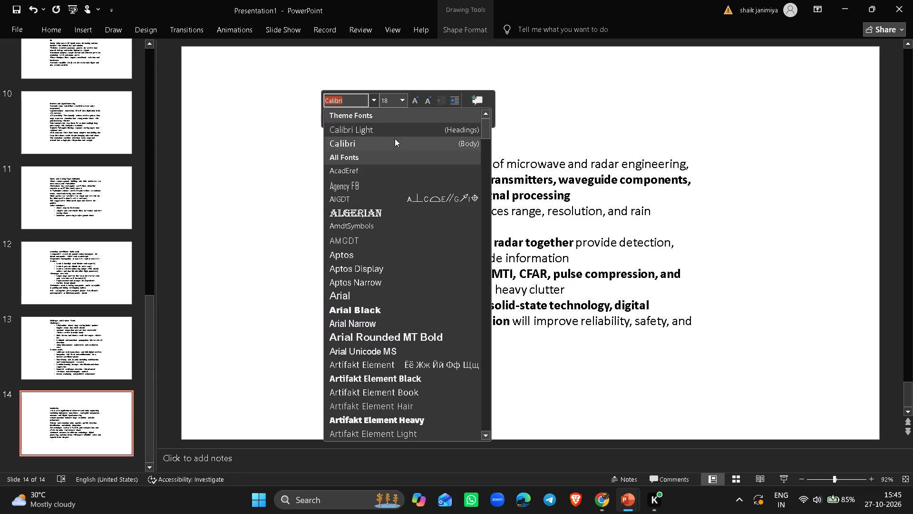
key("t")
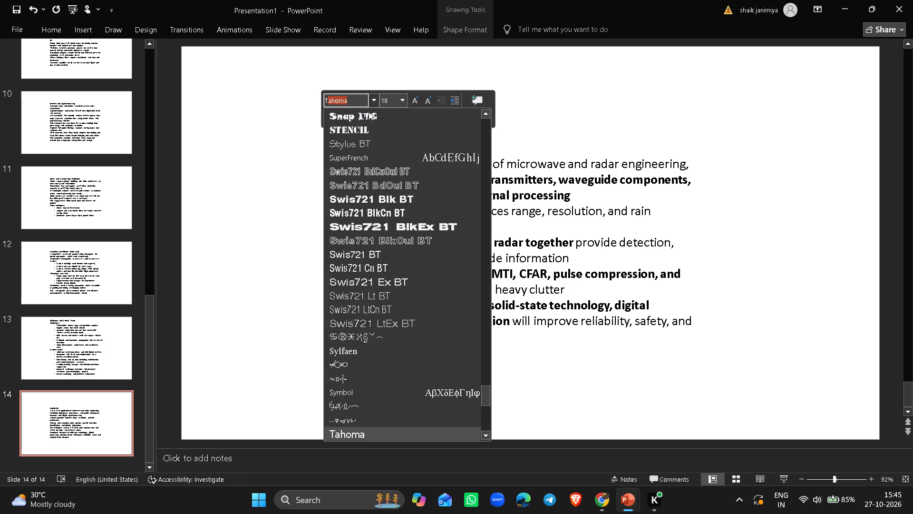
type("im")
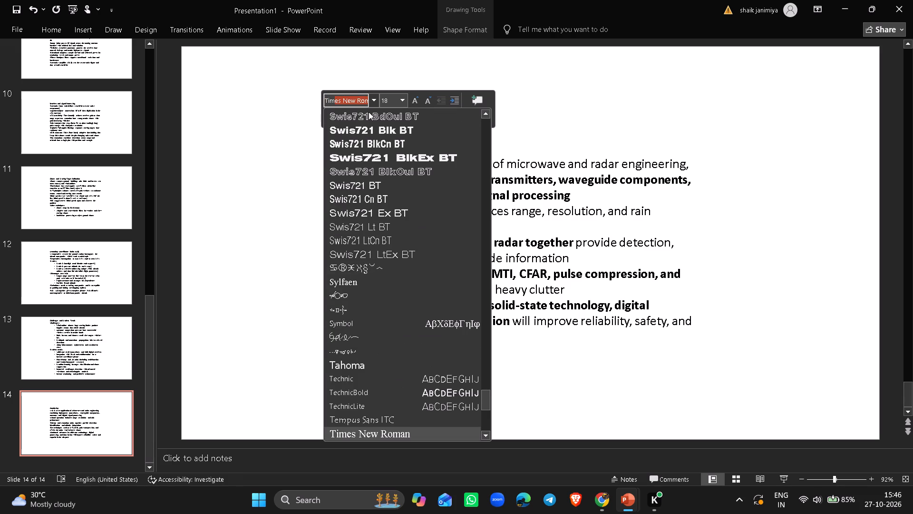
key("Return")
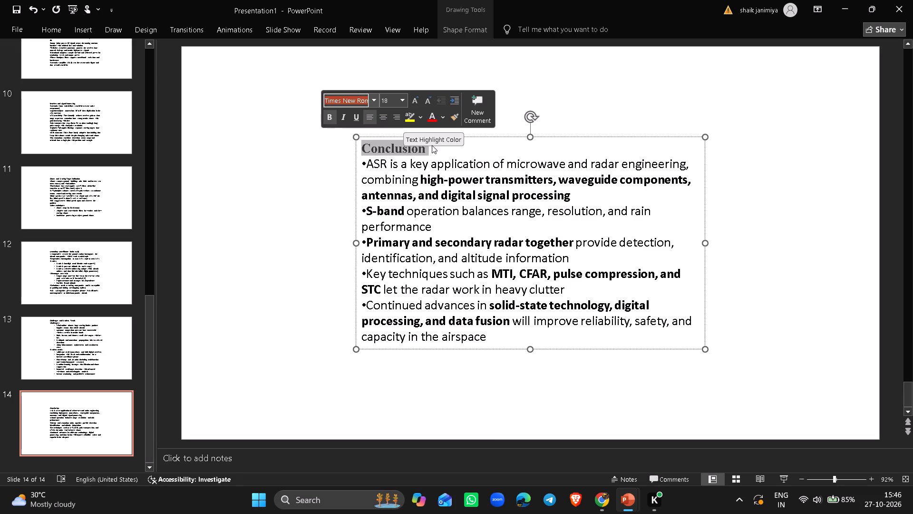
left_click(486, 155)
Justify all the text in slide 14's text box and set its line spacing to 1.5.
left_click_drag(489, 339, 446, 287)
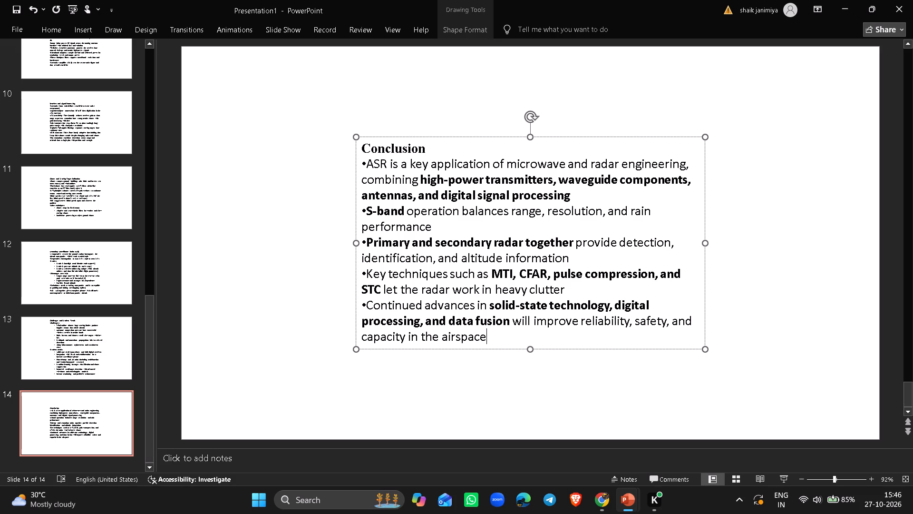
left_click_drag(446, 287, 330, 109)
left_click(48, 24)
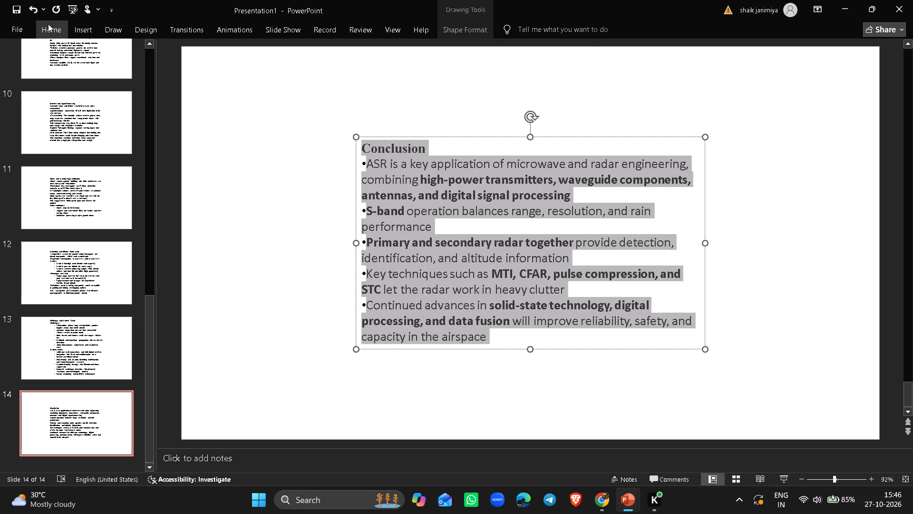
left_click(382, 69)
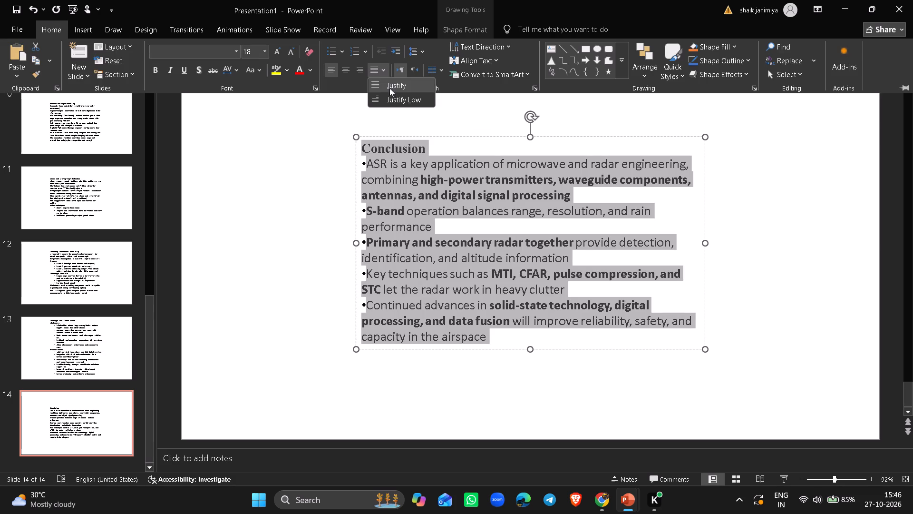
left_click(394, 88)
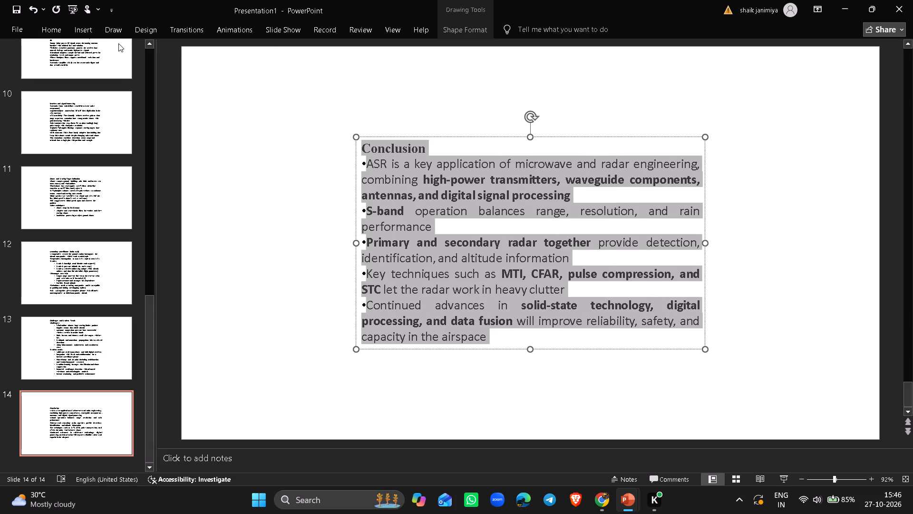
left_click(46, 33)
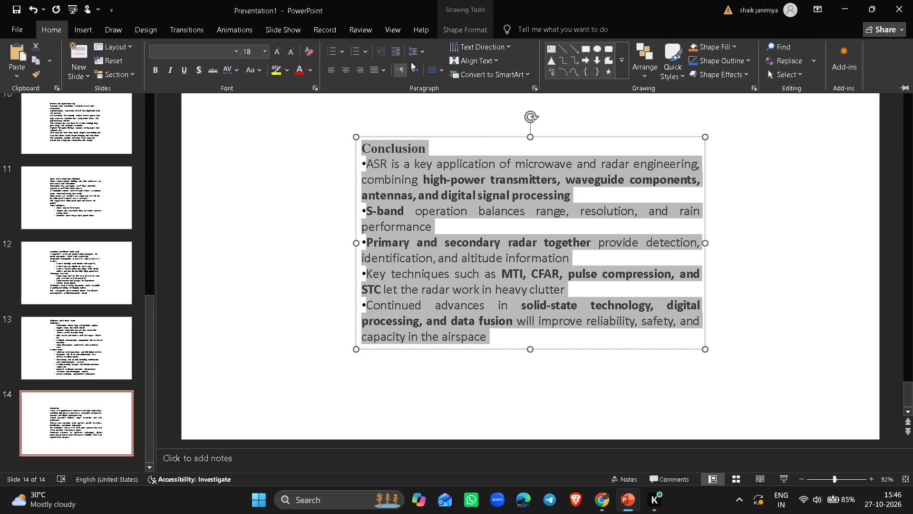
left_click(421, 54)
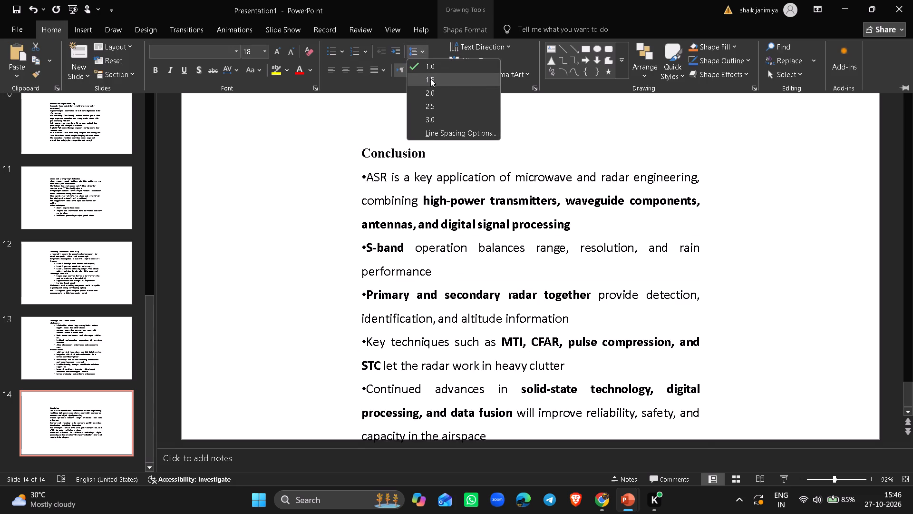
left_click(430, 79)
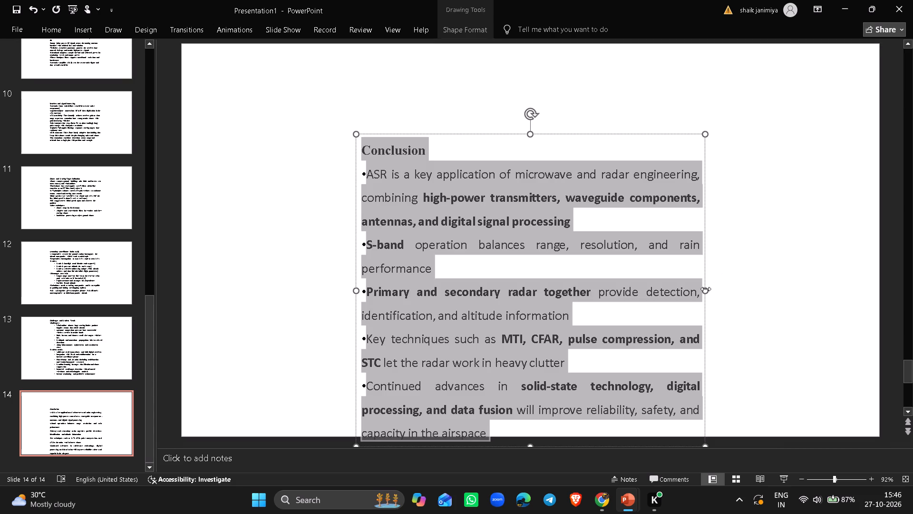
Widen the Conclusion text box to about three quarters of the slide width and centre it horizontally in the slide's upper part.
left_click_drag(706, 289, 912, 321)
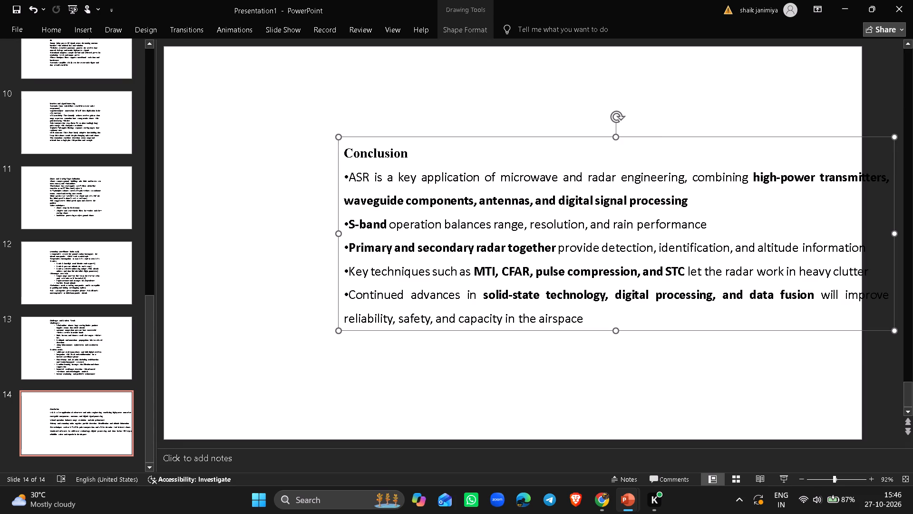
left_click_drag(647, 139, 542, 99)
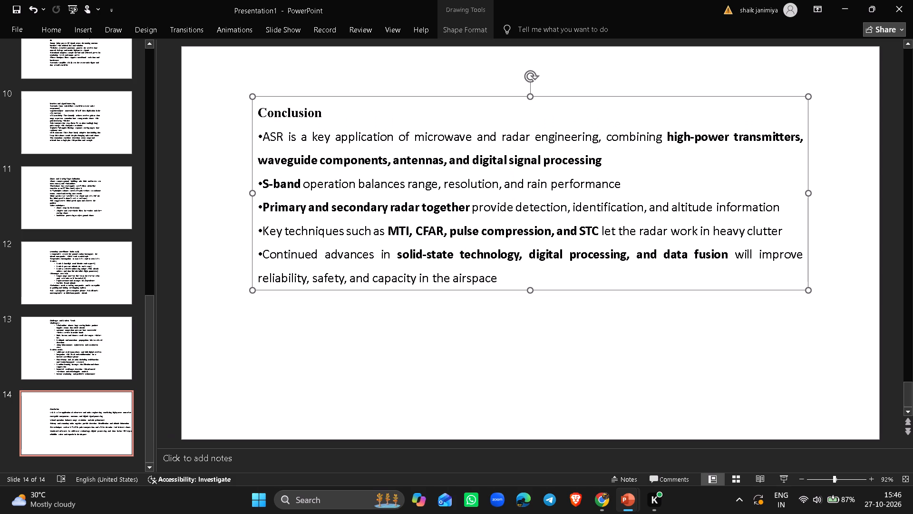
left_click_drag(811, 194, 777, 202)
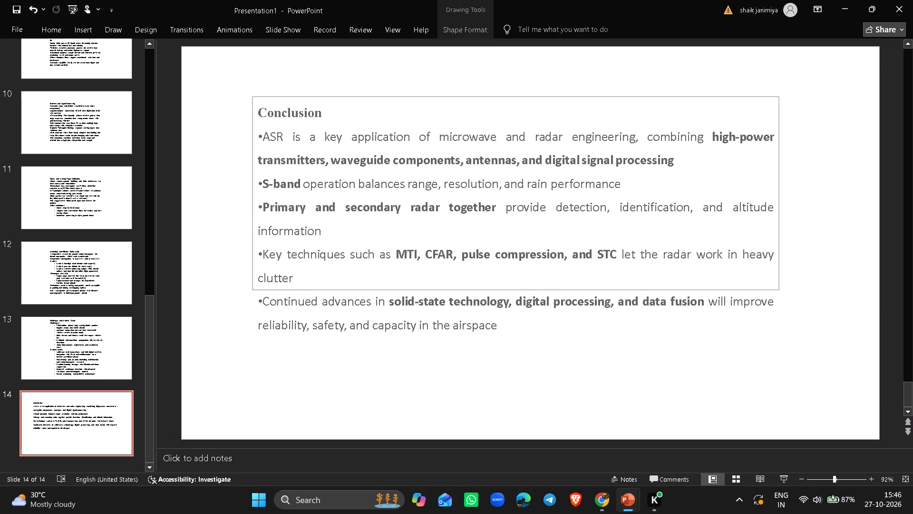
left_click_drag(777, 202, 777, 203)
left_click_drag(646, 96, 659, 96)
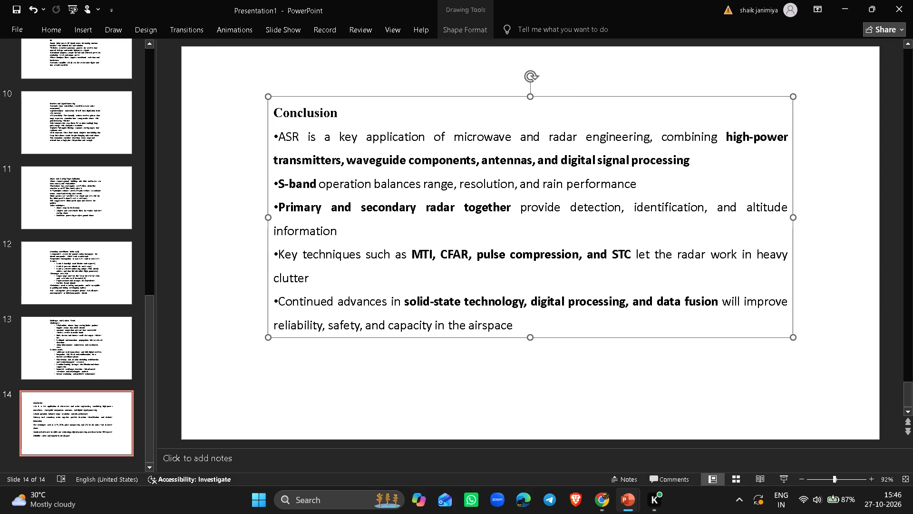
Remove the bold formatting from all the bullets below the "Conclusion" heading.
left_click_drag(519, 321, 262, 136)
key("ctrl+b")
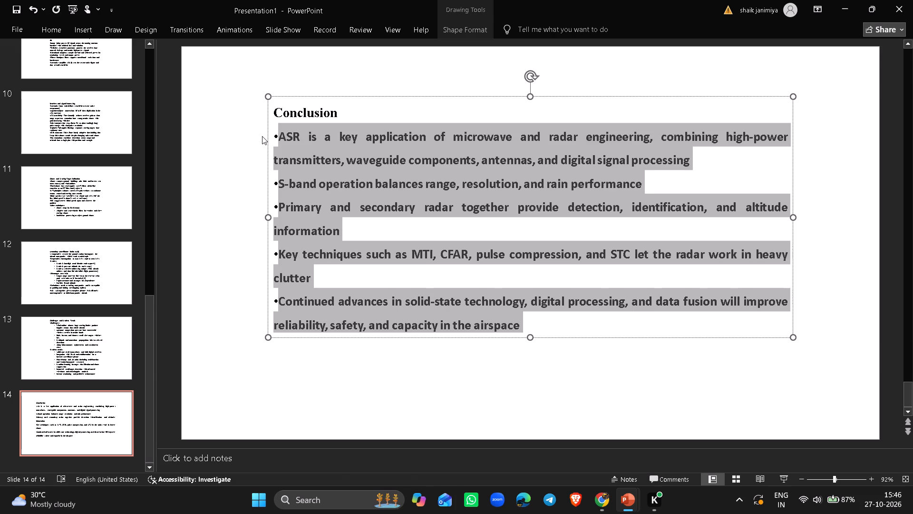
key("ctrl+b")
left_click(341, 113)
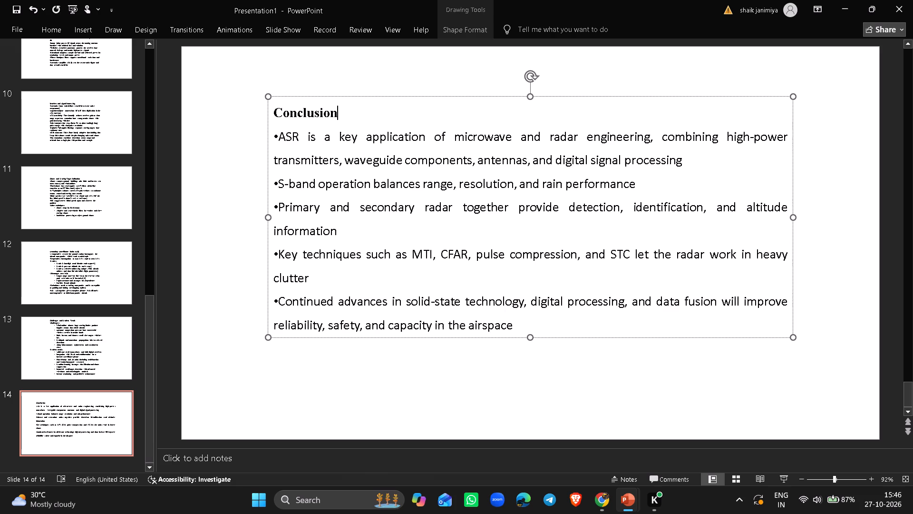
left_click_drag(341, 113, 290, 104)
left_click(396, 119)
Set the font of all the Conclusion bullets to Times New Roman.
left_click_drag(525, 323, 273, 135)
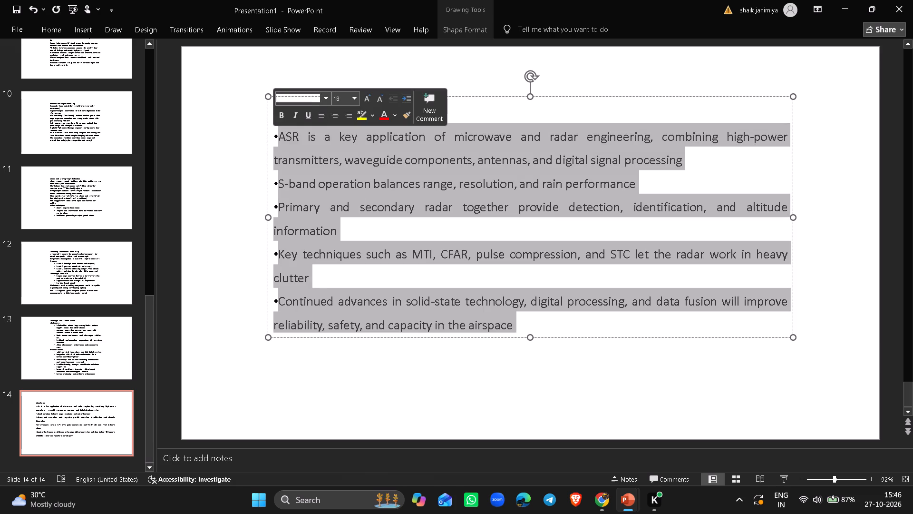
left_click(322, 98)
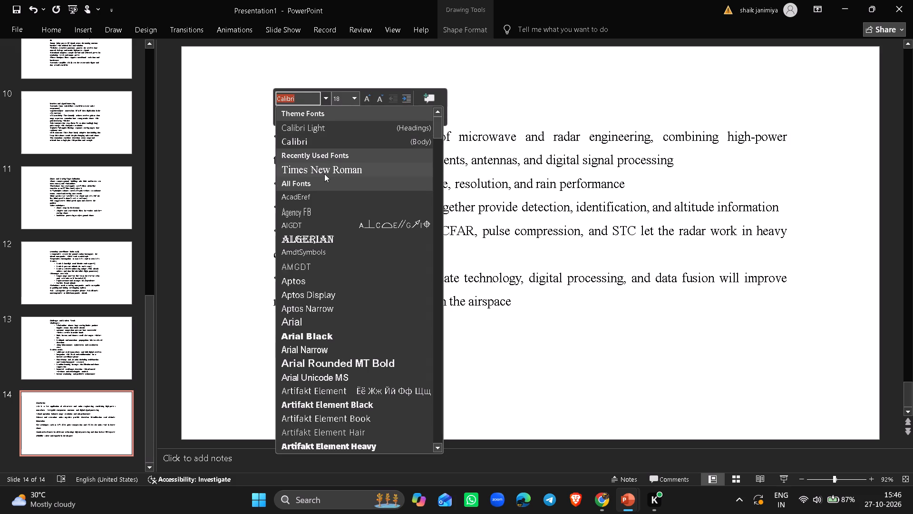
left_click(324, 174)
left_click(263, 238)
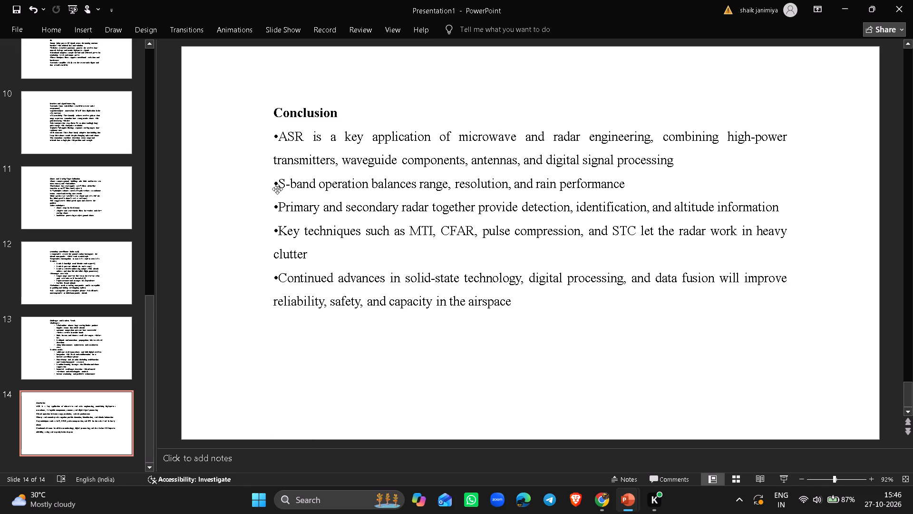
left_click(345, 114)
Widen the "Challenges and Modern Trends" text box on slide 13 past the slide's right edge.
left_click(84, 346)
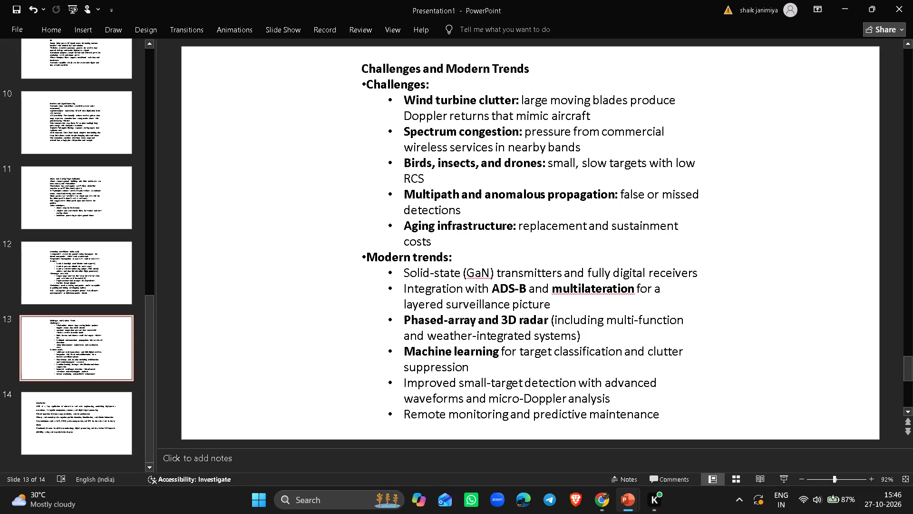
left_click(570, 305)
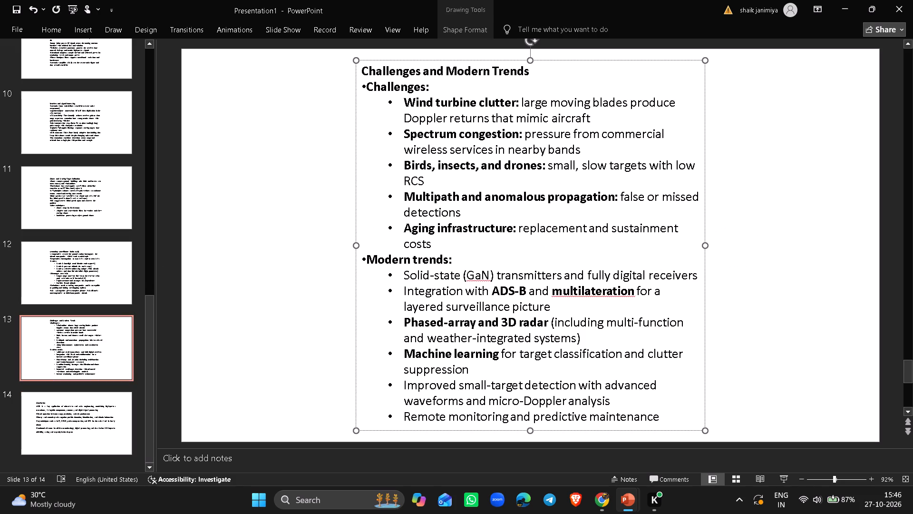
left_click_drag(705, 247, 912, 235)
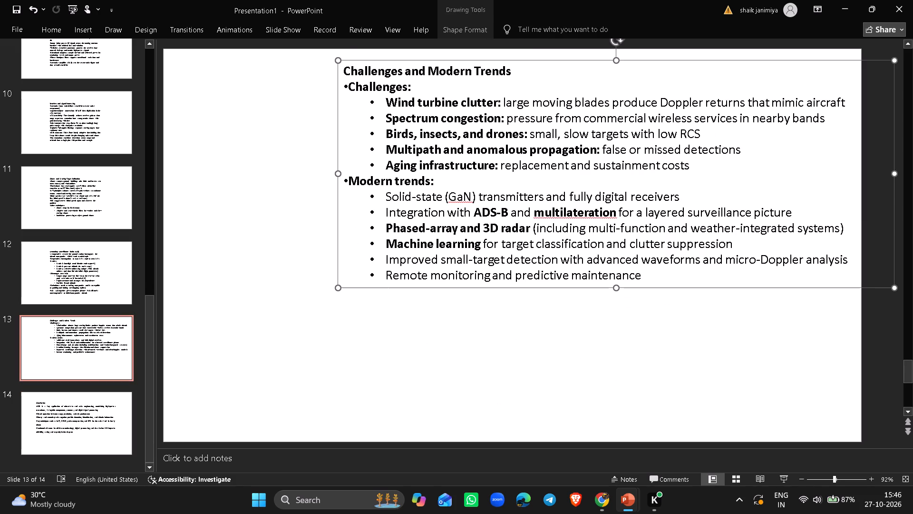
Set the line spacing of all the text in slide 13's text box to 1.5.
left_click(654, 168, "ctrl")
key("ctrl+a")
left_click(380, 75)
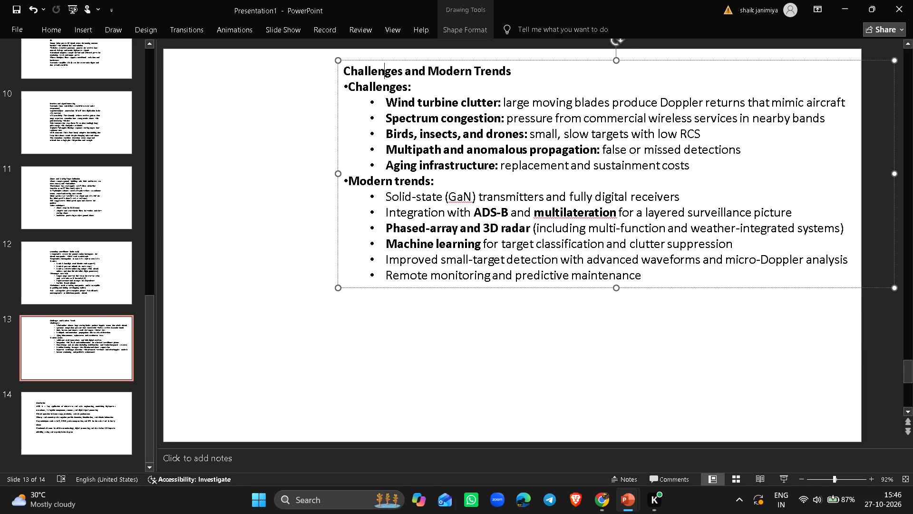
key("ctrl+a")
left_click(49, 30)
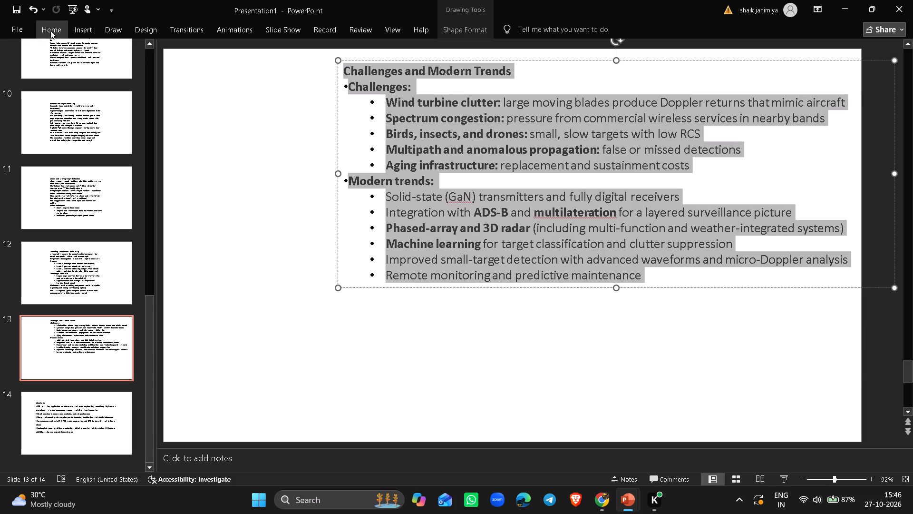
left_click(420, 51)
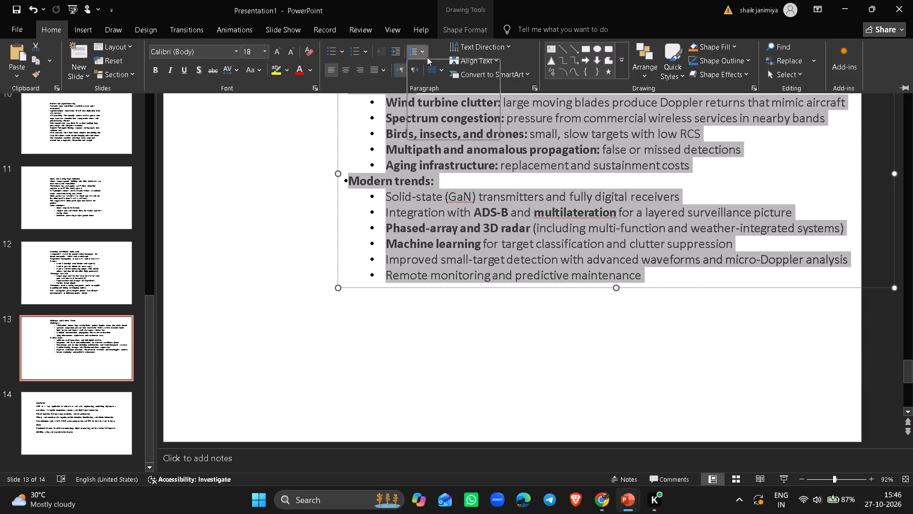
left_click(431, 79)
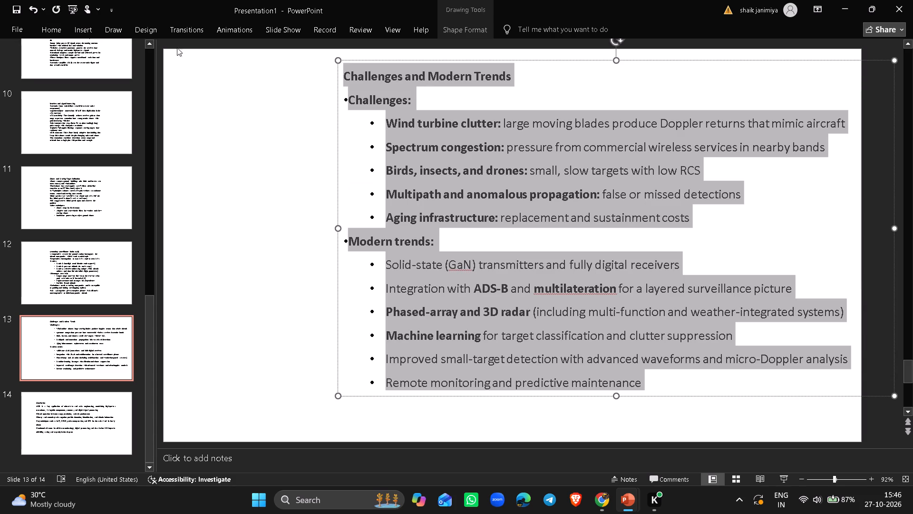
Justify all the text in slide 13's "Challenges and Modern Trends" text box.
left_click(49, 26)
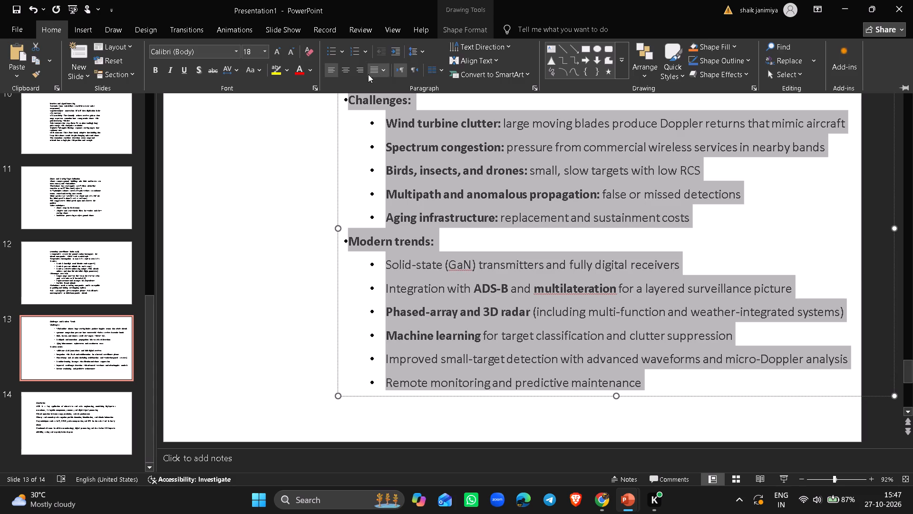
left_click(388, 76)
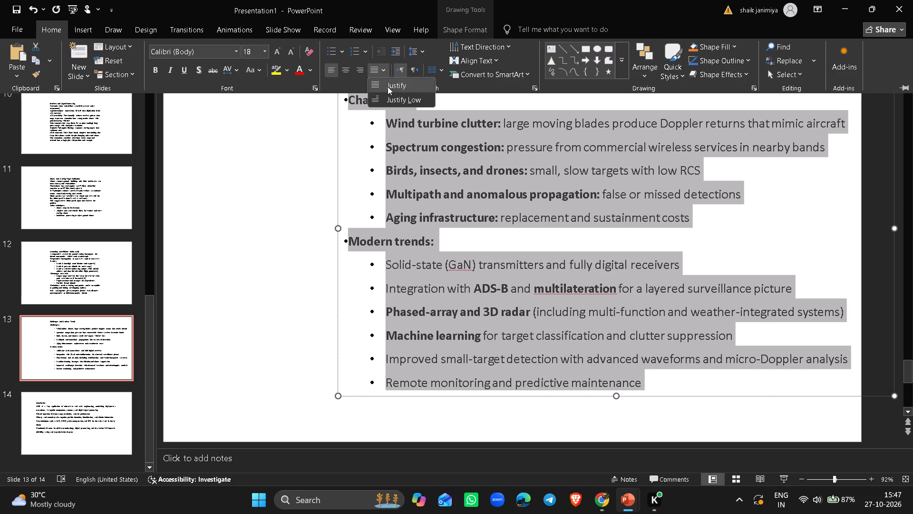
left_click(388, 87)
left_click(406, 176)
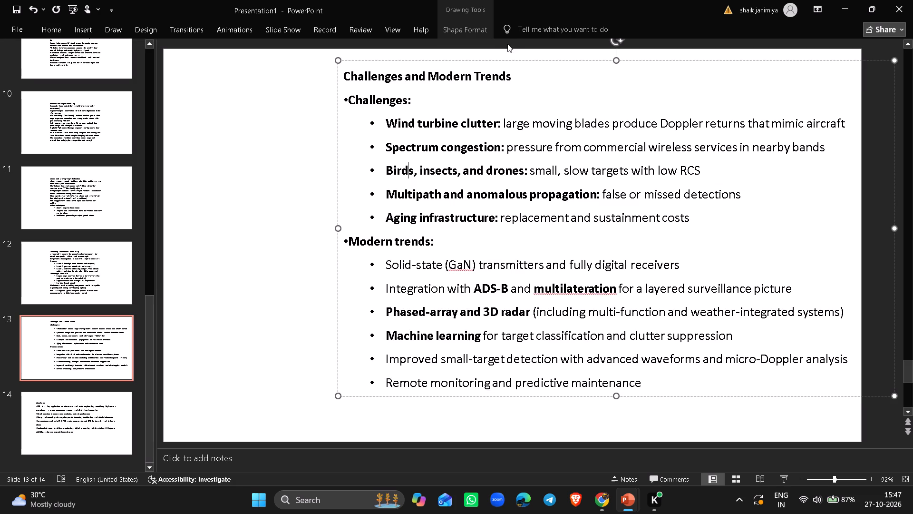
Move slide 13's text box back inside the slide, roughly centred between its edges.
left_click_drag(506, 61, 407, 77)
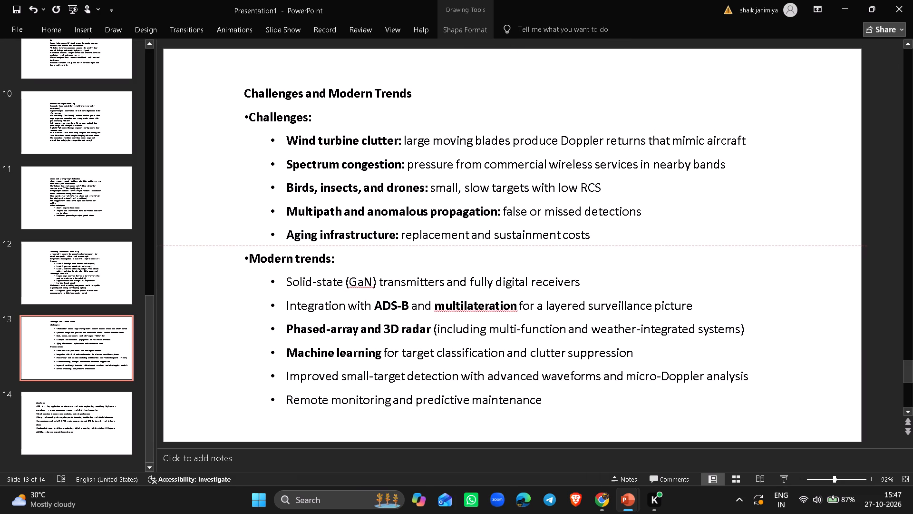
left_click_drag(407, 77, 411, 77)
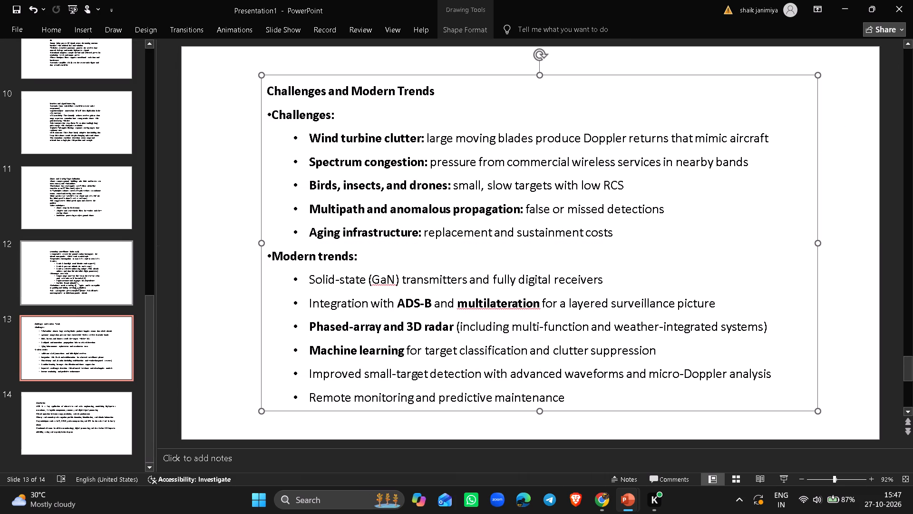
Set the line spacing of all the "Secondary Surveillance Radar (SSR)" text on slide 12 to 1.5.
left_click(76, 281)
left_click(449, 179)
key("ctrl+a")
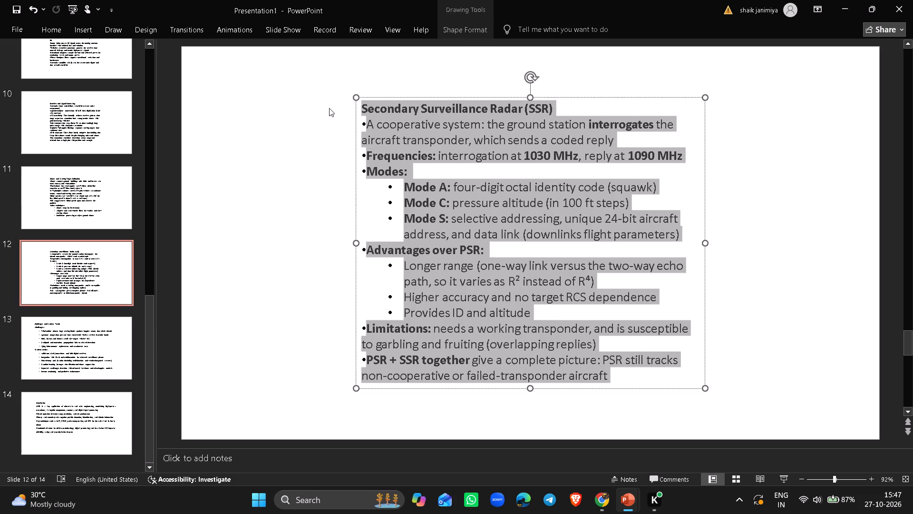
left_click(56, 32)
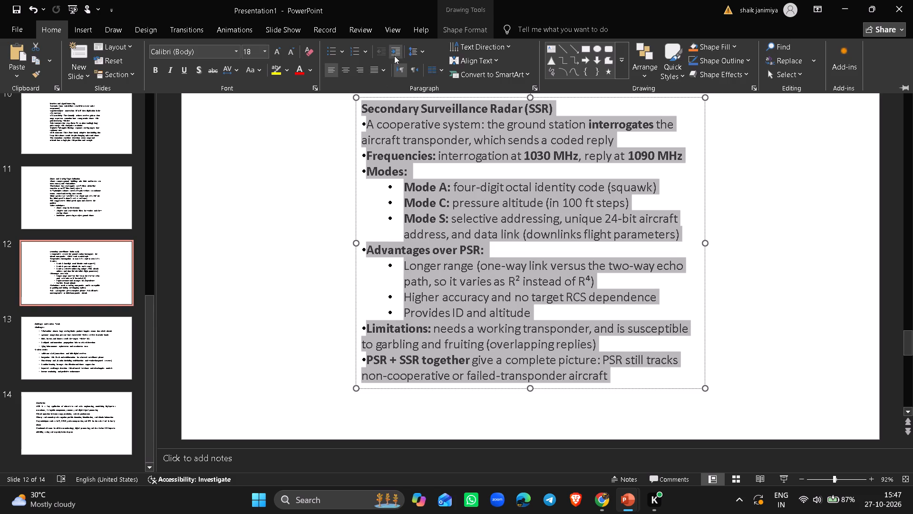
left_click(419, 51)
left_click(434, 79)
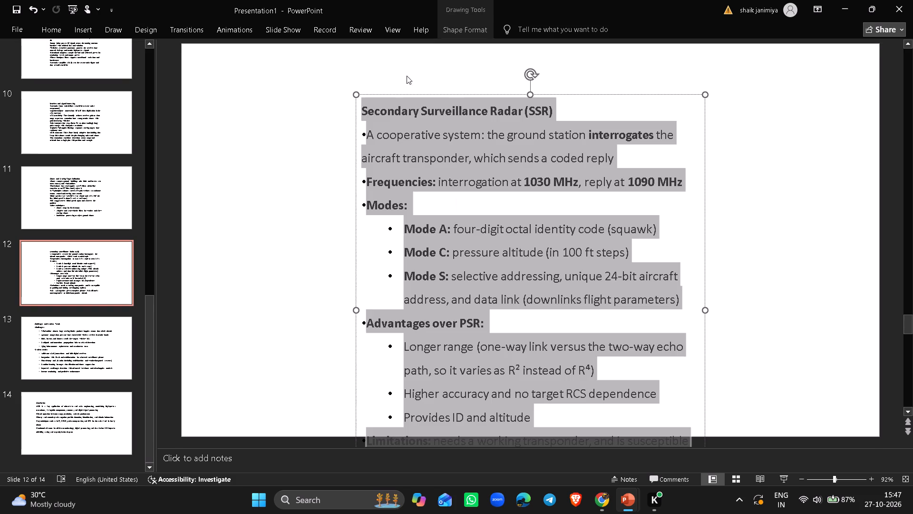
Justify all the text in slide 12's "Secondary Surveillance Radar (SSR)" text box.
left_click(50, 30)
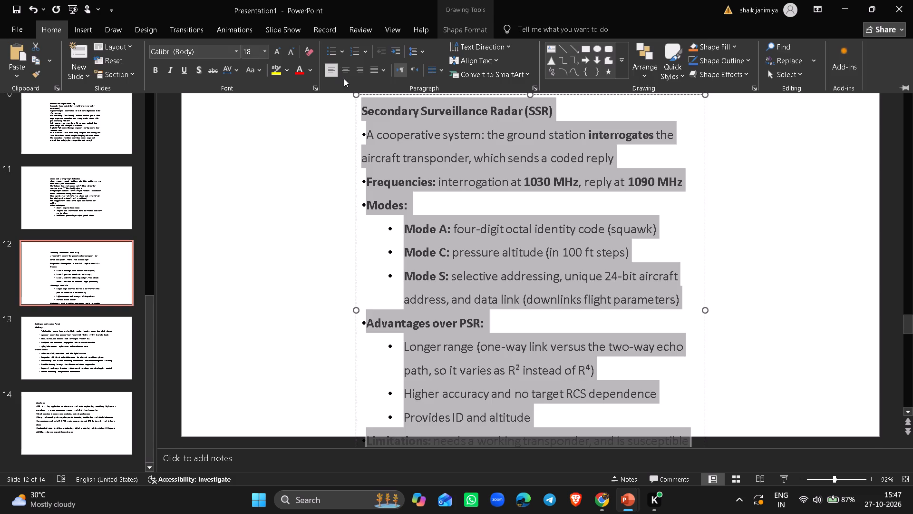
left_click(381, 71)
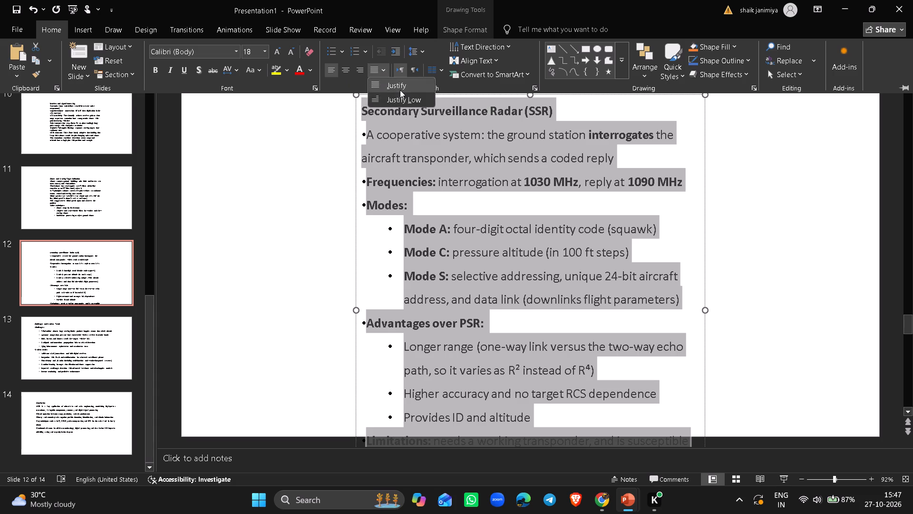
left_click(400, 90)
Widen slide 12's text box to nearly the slide's width and position it so all the text fits on the slide.
left_click_drag(705, 312, 747, 305)
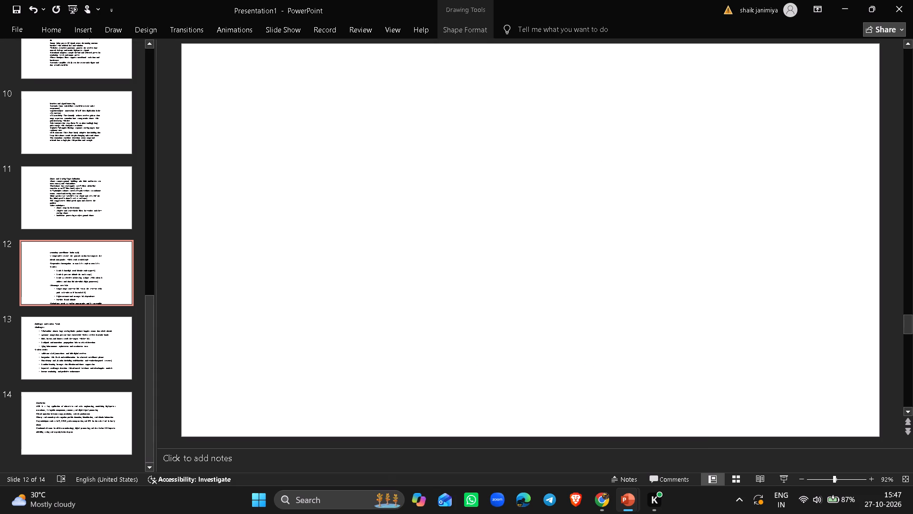
left_click_drag(747, 305, 845, 313)
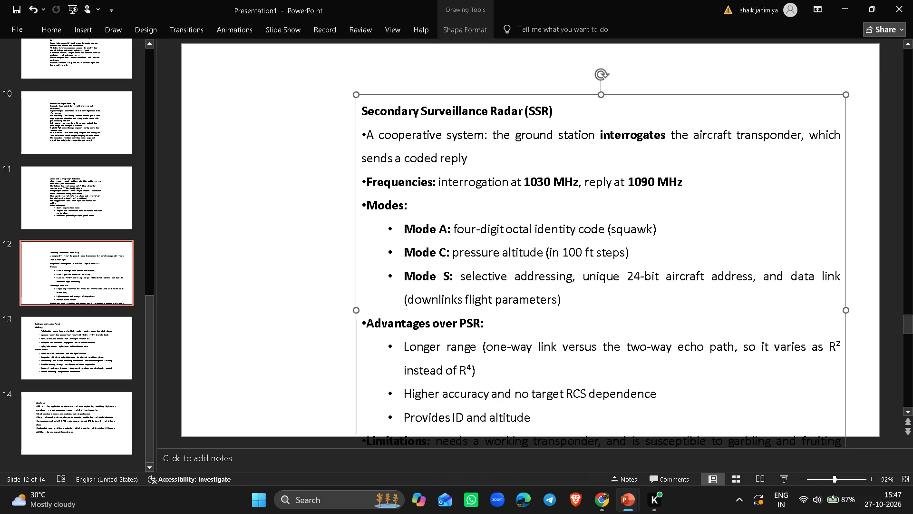
left_click_drag(654, 91, 548, 56)
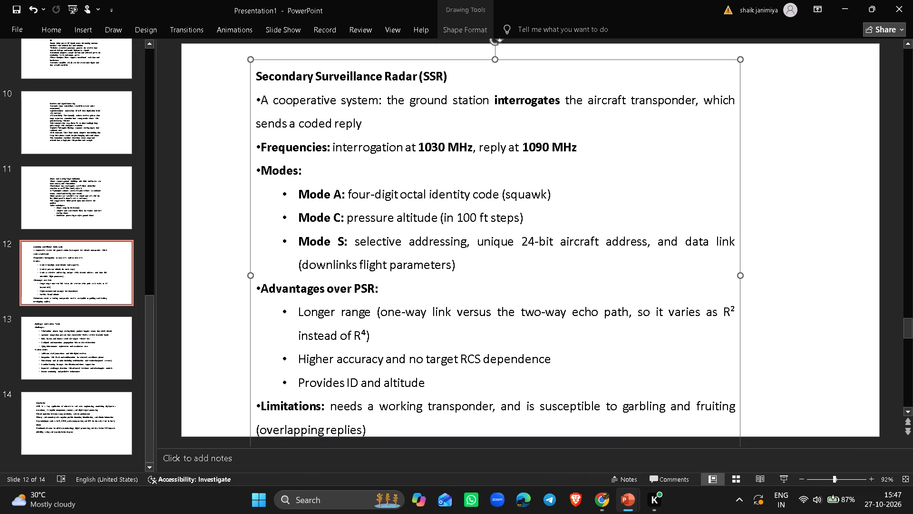
left_click_drag(739, 277, 895, 302)
left_click_drag(651, 65, 627, 82)
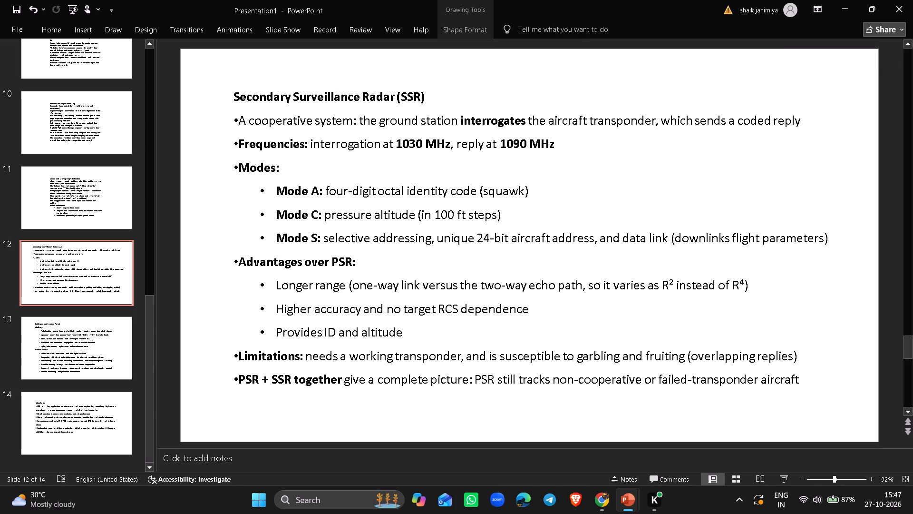
left_click_drag(627, 82, 620, 84)
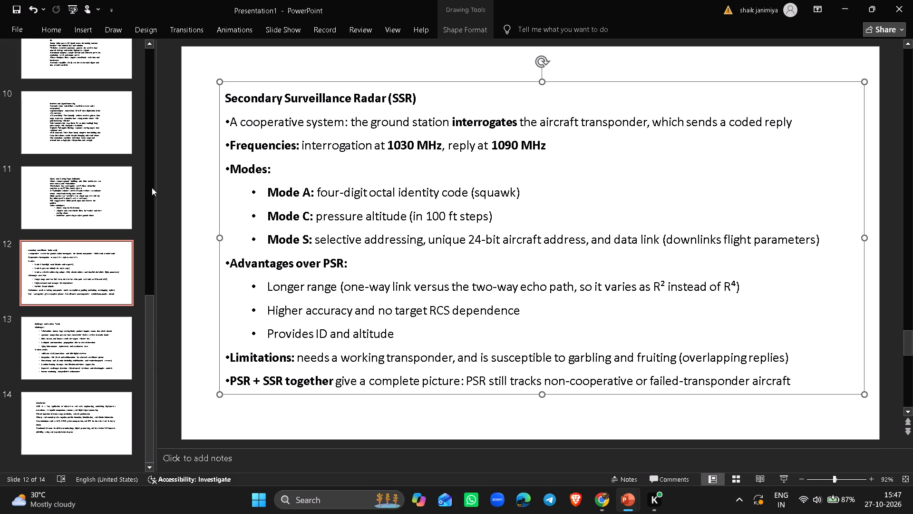
Set the line spacing of all the "Clutter and Moving Target Indication" text on slide 11 to 1.5.
left_click(104, 178)
left_click(463, 190)
key("ctrl+a")
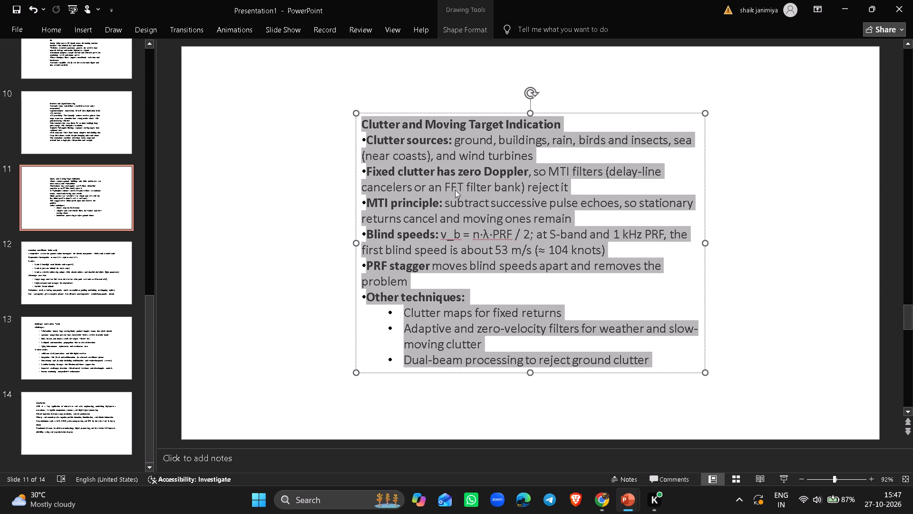
left_click(62, 33)
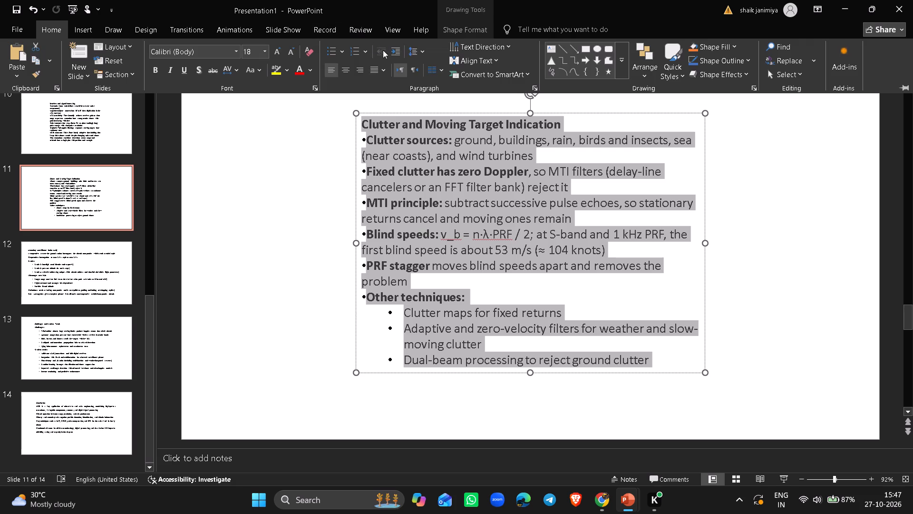
left_click(415, 58)
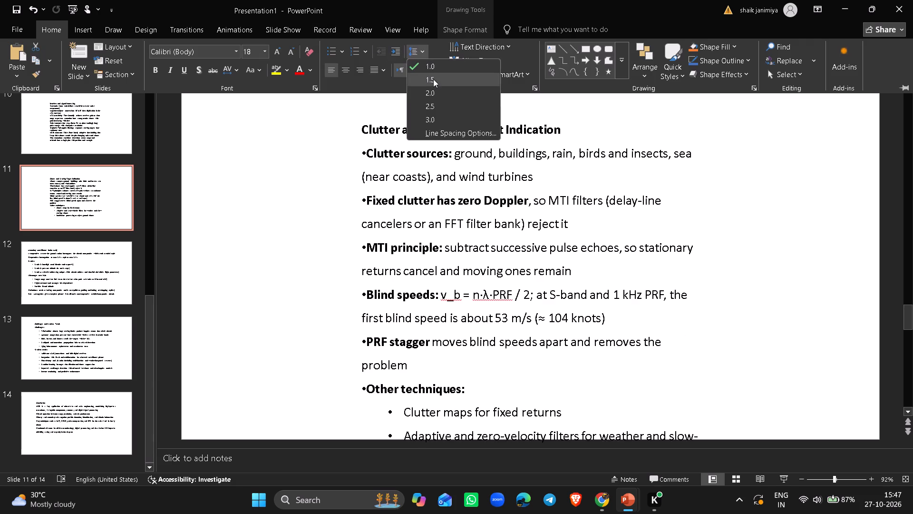
left_click(433, 79)
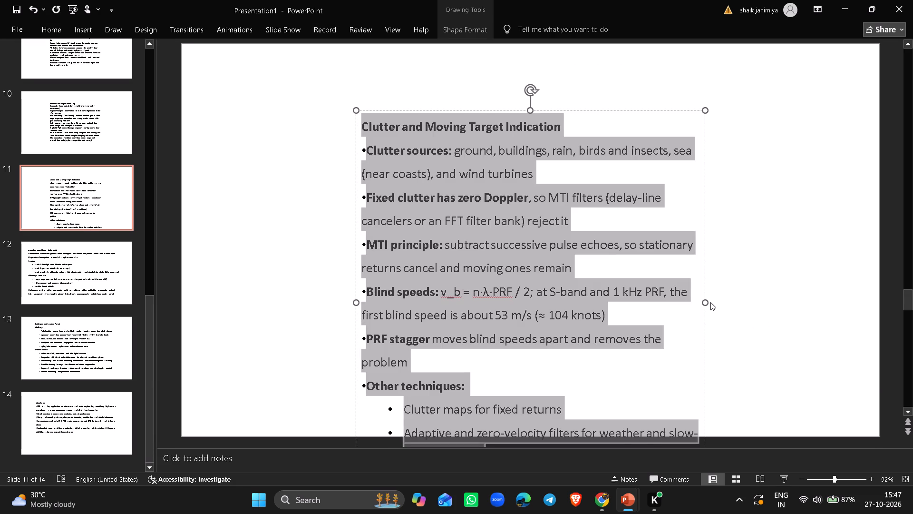
Widen slide 11's text box and move it to sit roughly centred inside the slide.
left_click_drag(704, 301, 912, 347)
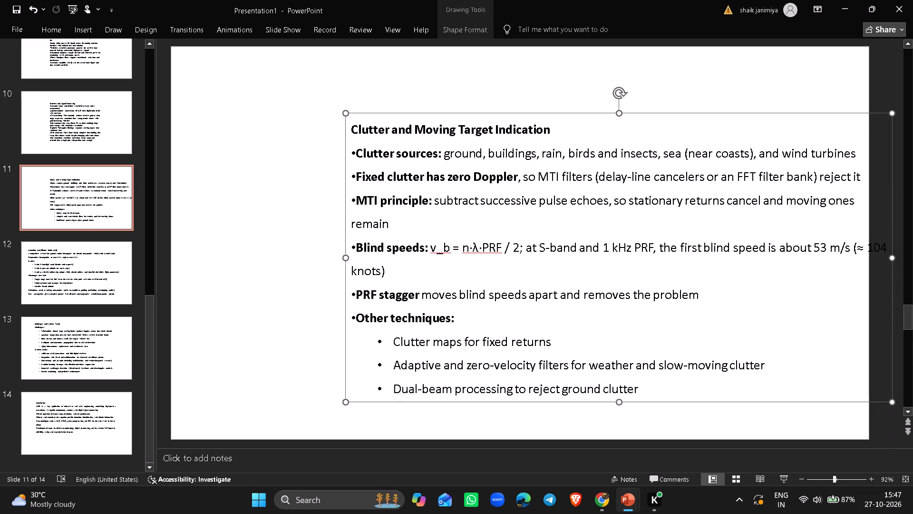
left_click_drag(651, 114, 526, 90)
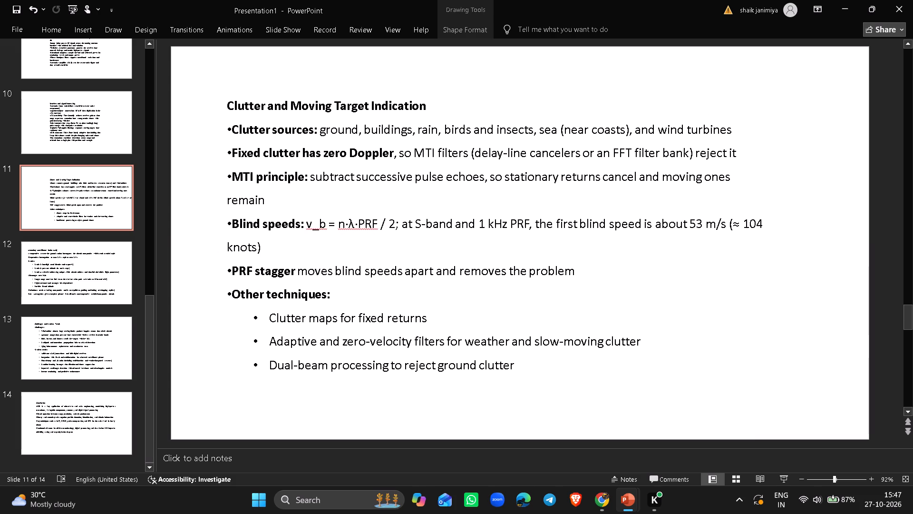
left_click_drag(526, 90, 536, 88)
Justify all the text in slide 11's "Clutter and Moving Target Indication" text box.
left_click(568, 150)
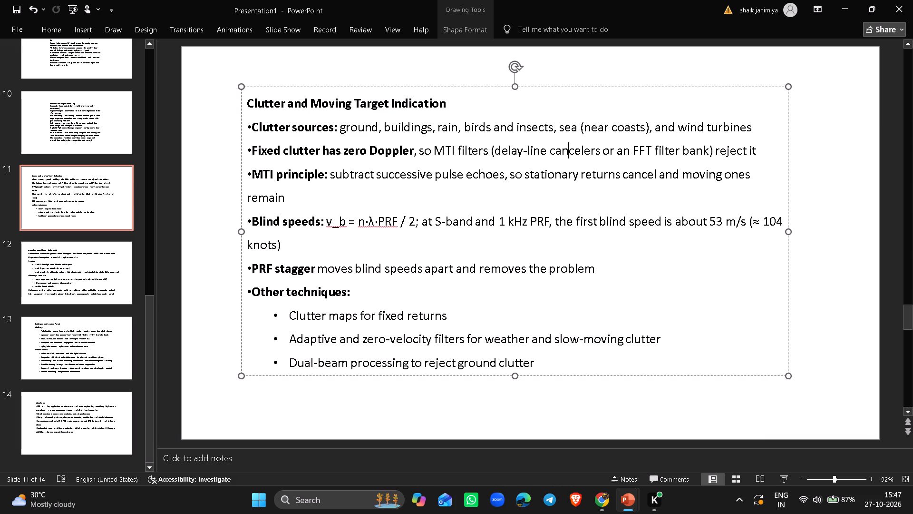
key("ctrl+a")
left_click(56, 27)
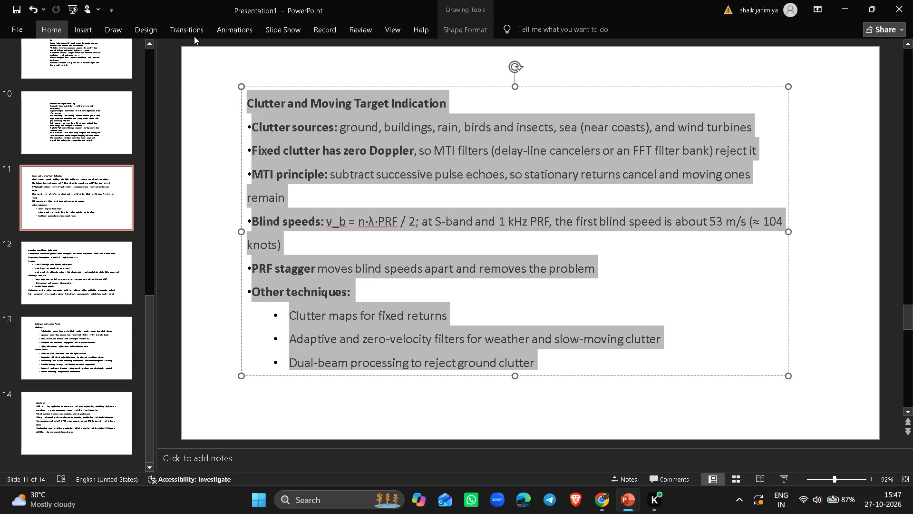
left_click(377, 71)
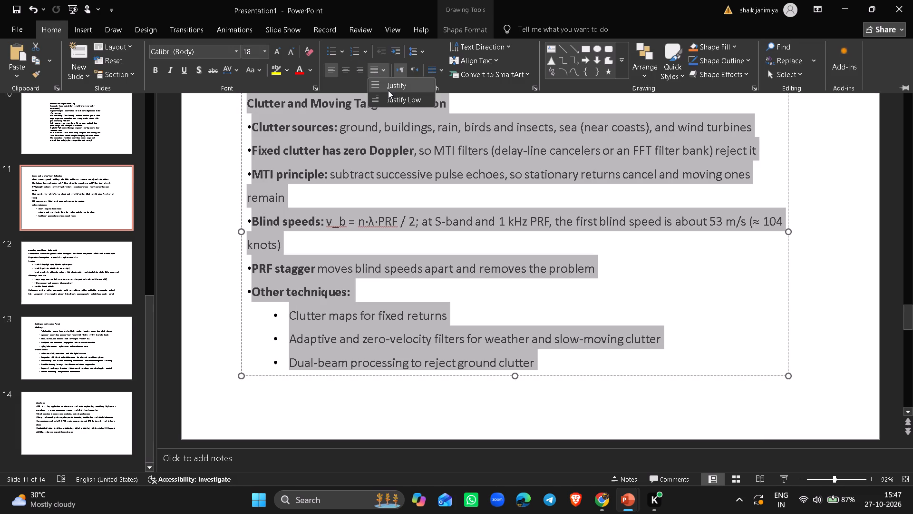
left_click(388, 90)
left_click(189, 266)
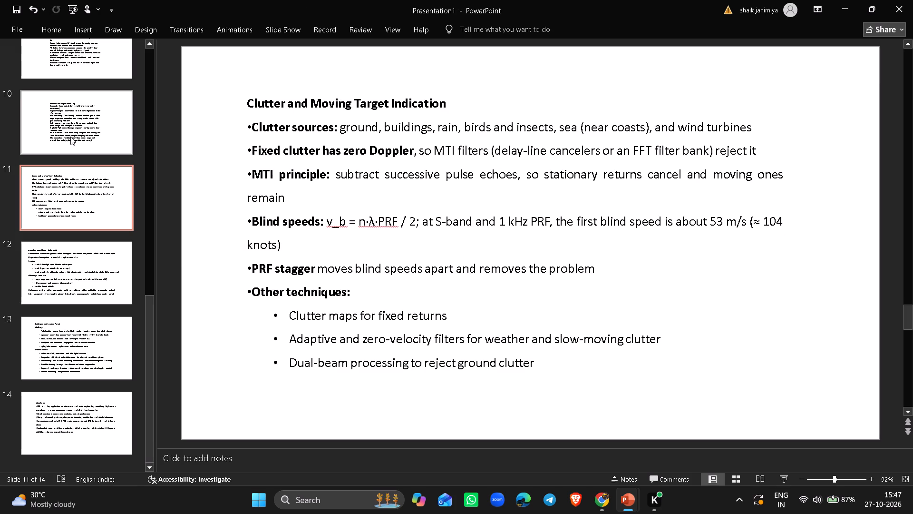
Set the line spacing of all the "Receiver and Signal Processing" text on slide 10 to 1.5.
left_click(59, 124)
left_click(573, 322)
key("ctrl+a")
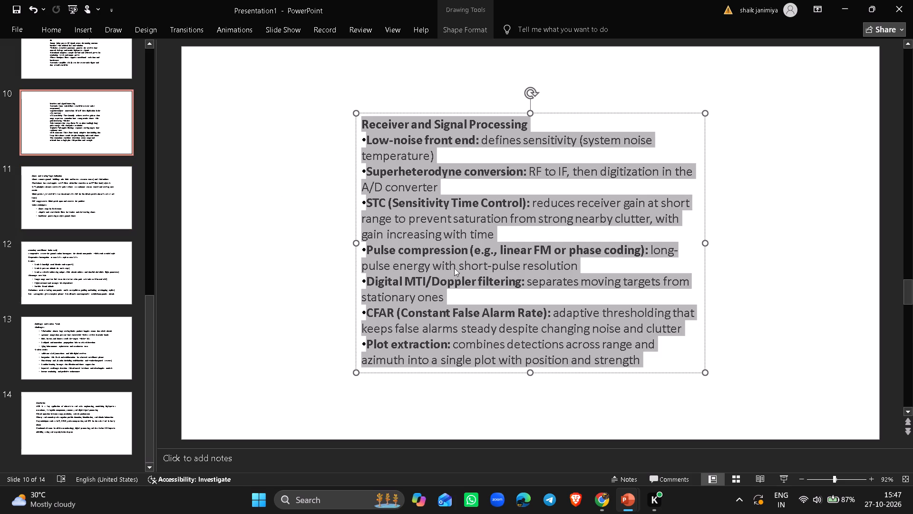
left_click(43, 29)
left_click_drag(417, 54, 431, 73)
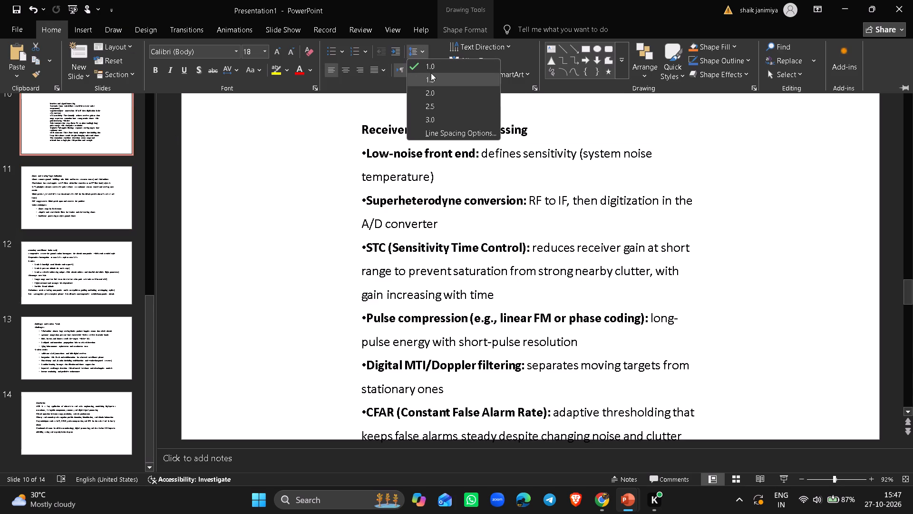
left_click_drag(431, 73, 431, 75)
left_click(431, 75)
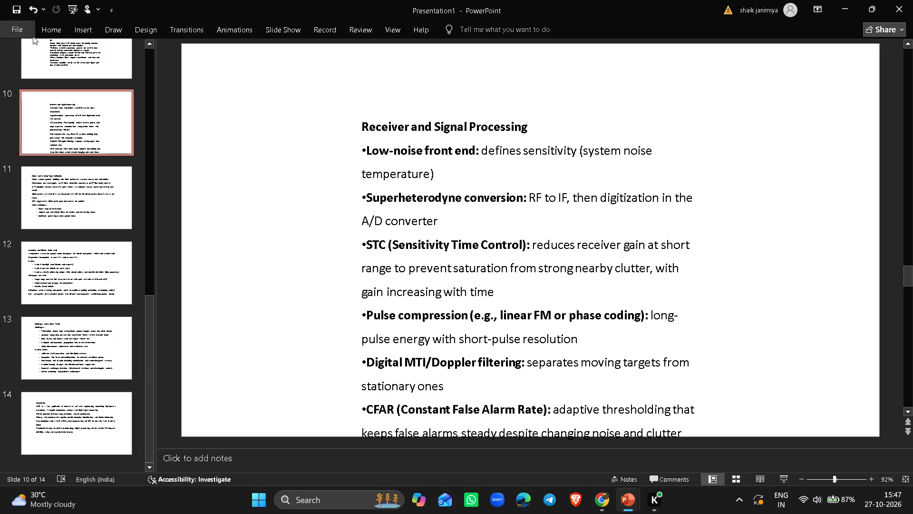
Widen slide 10's text box and move it up and toward the middle of the slide.
left_click(540, 237)
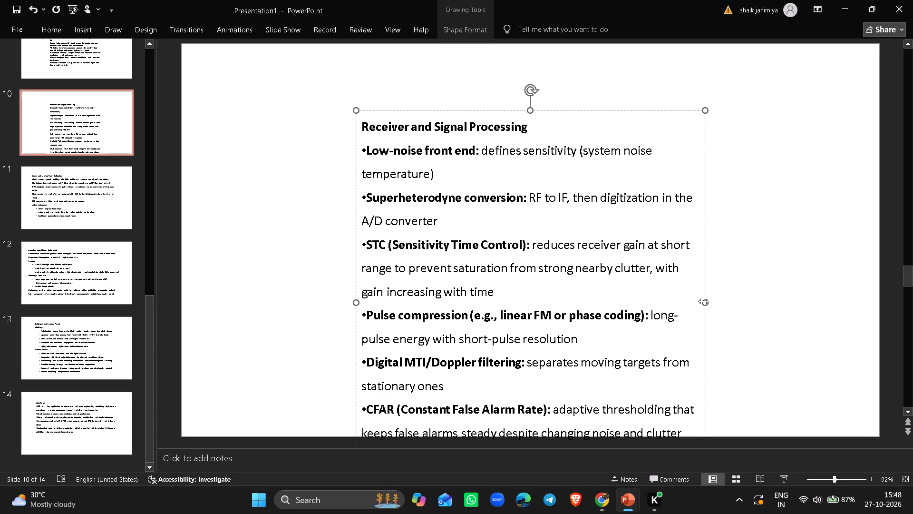
left_click_drag(703, 301, 854, 314)
left_click(605, 113)
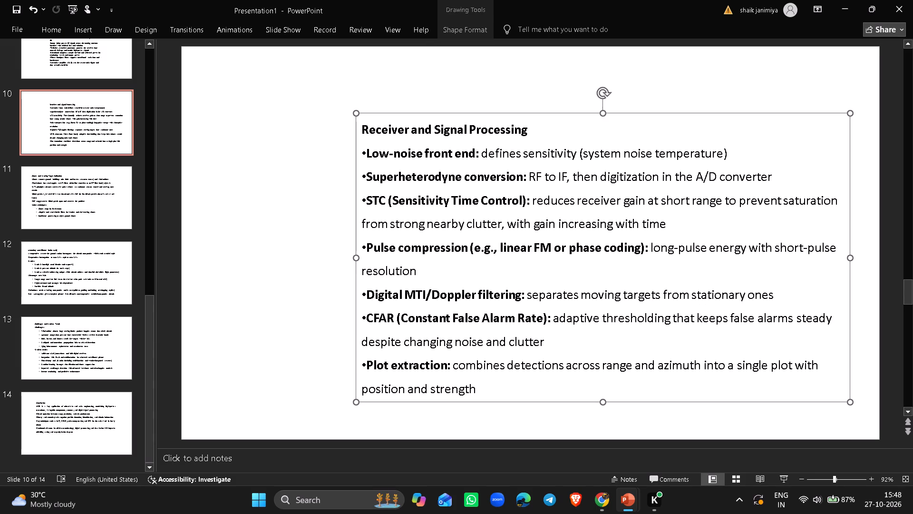
double_click(603, 113)
left_click_drag(580, 114, 520, 91)
Justify all the text in slide 10's "Receiver and Signal Processing" text box.
left_click(494, 126)
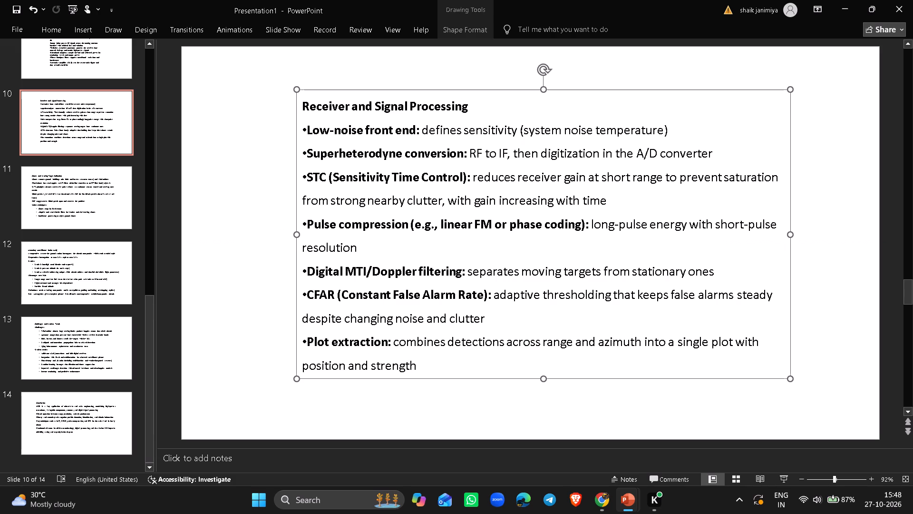
key("ctrl+a")
left_click(63, 39)
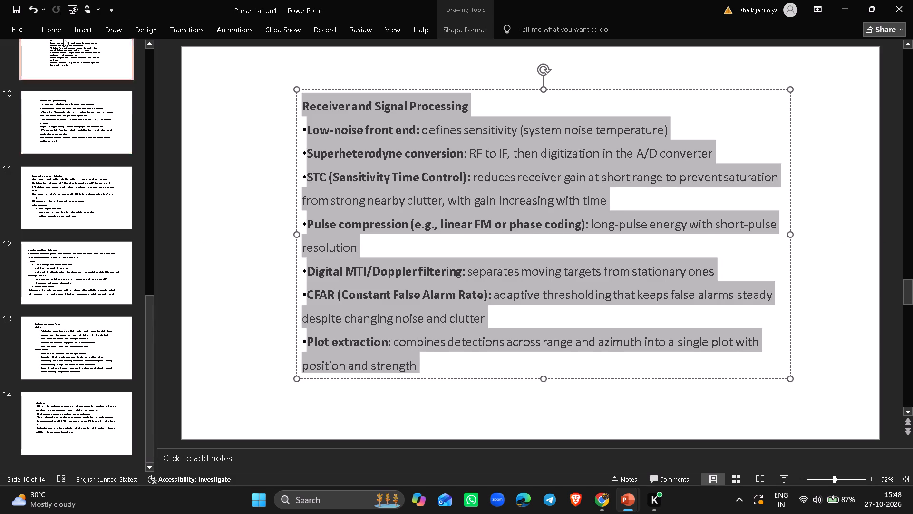
left_click(58, 32)
left_click(76, 143)
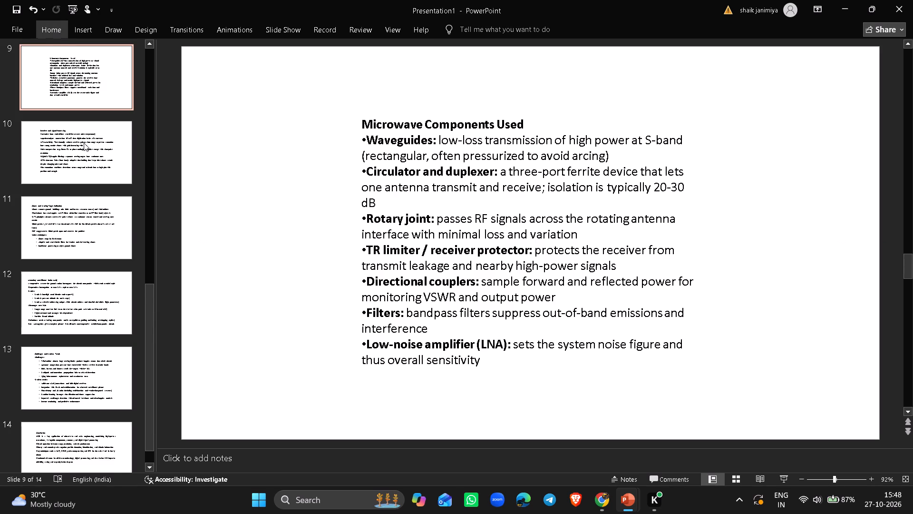
left_click(550, 279)
left_click(229, 202)
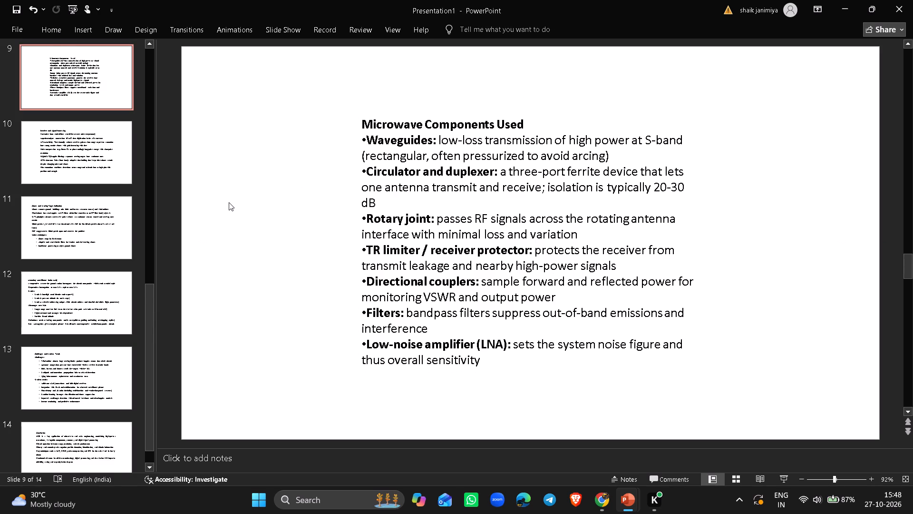
left_click(107, 164)
left_click(369, 264)
key("ctrl+a")
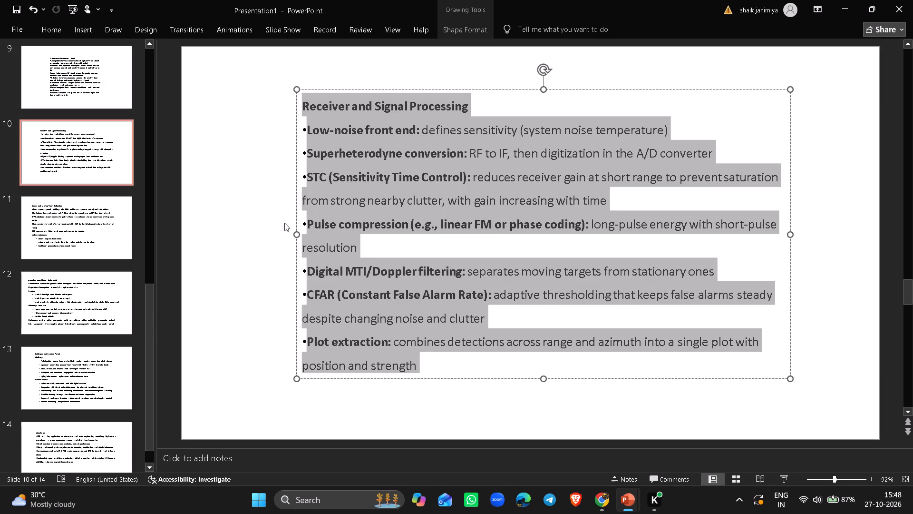
left_click(49, 26)
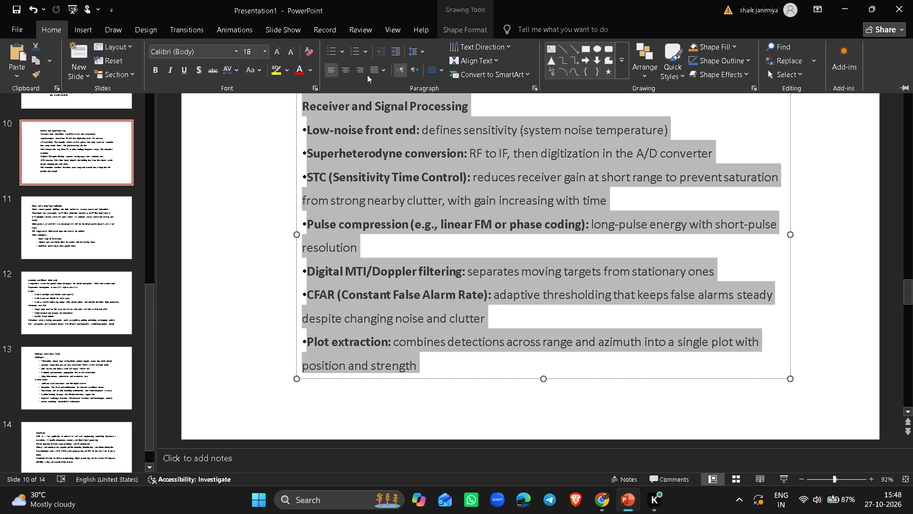
left_click(372, 75)
left_click(391, 89)
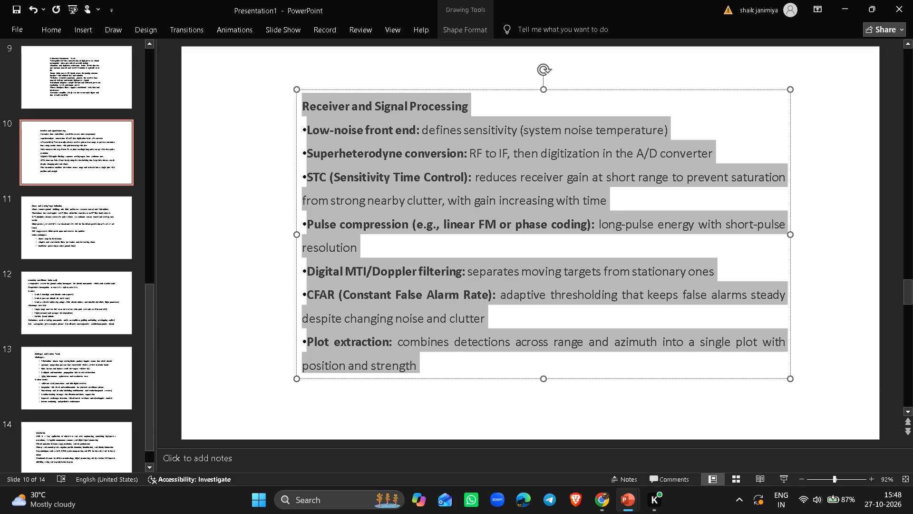
Move slide 10's text box to sit slightly left of the slide's centre.
left_click_drag(593, 90, 568, 102)
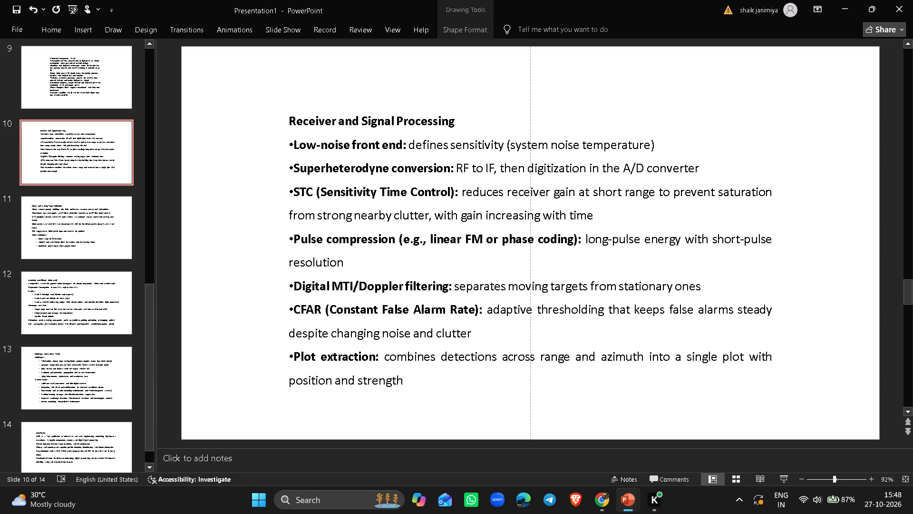
left_click_drag(568, 102, 543, 91)
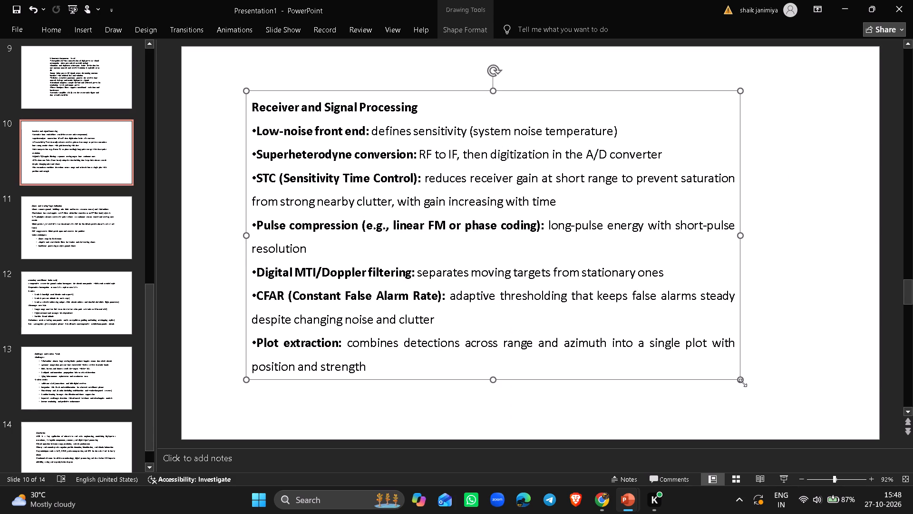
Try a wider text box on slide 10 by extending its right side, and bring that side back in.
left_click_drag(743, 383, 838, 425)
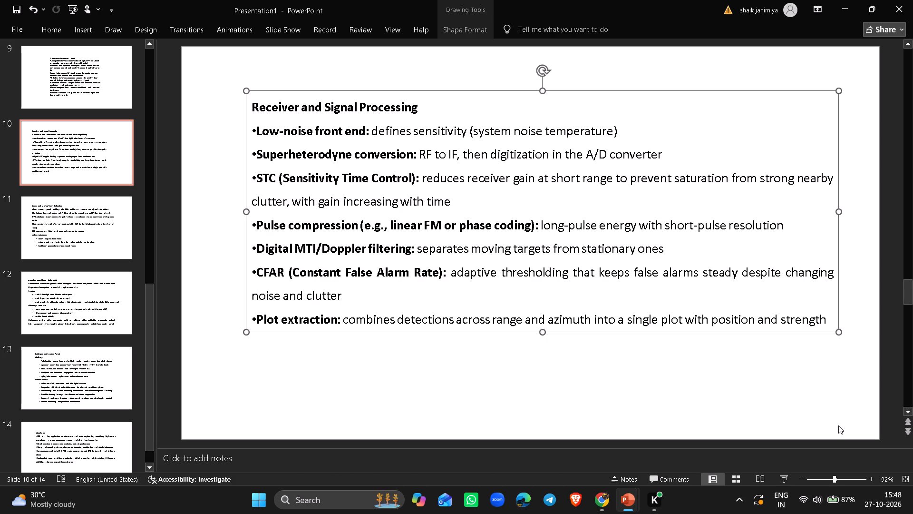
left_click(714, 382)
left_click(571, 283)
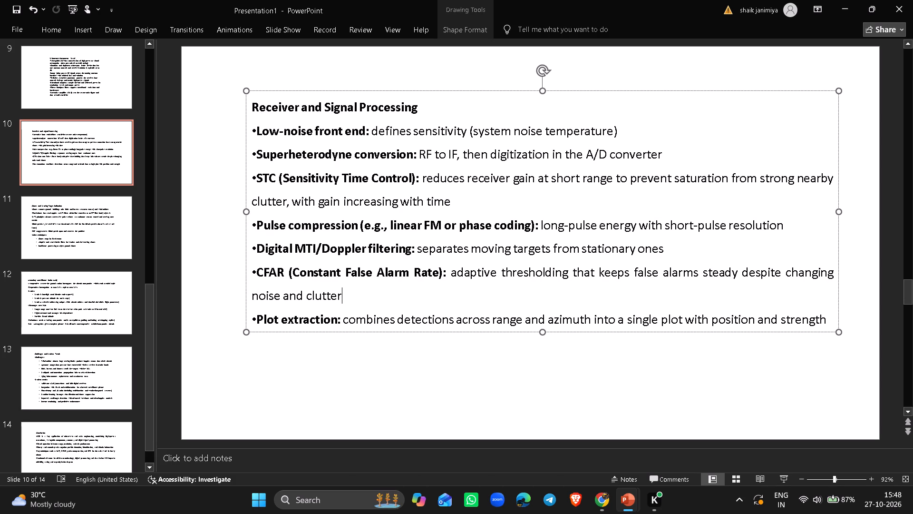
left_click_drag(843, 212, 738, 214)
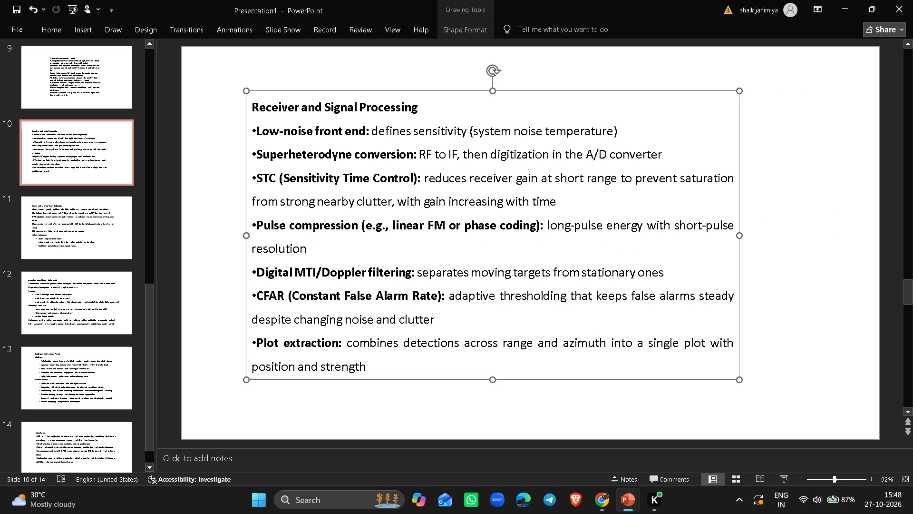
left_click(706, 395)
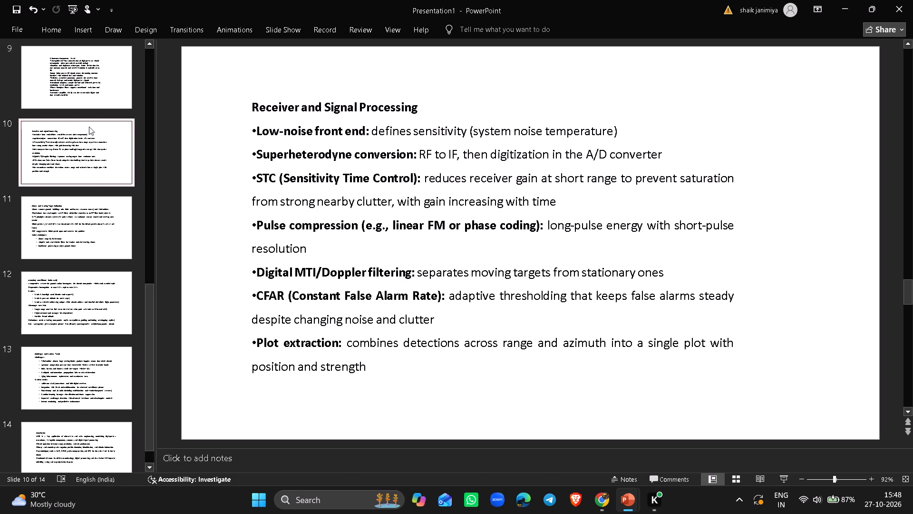
Set the line spacing of all the "Microwave Components Used" text on slide 9 to 1.5.
left_click(96, 72)
left_click(453, 209, "ctrl")
key("ctrl+a")
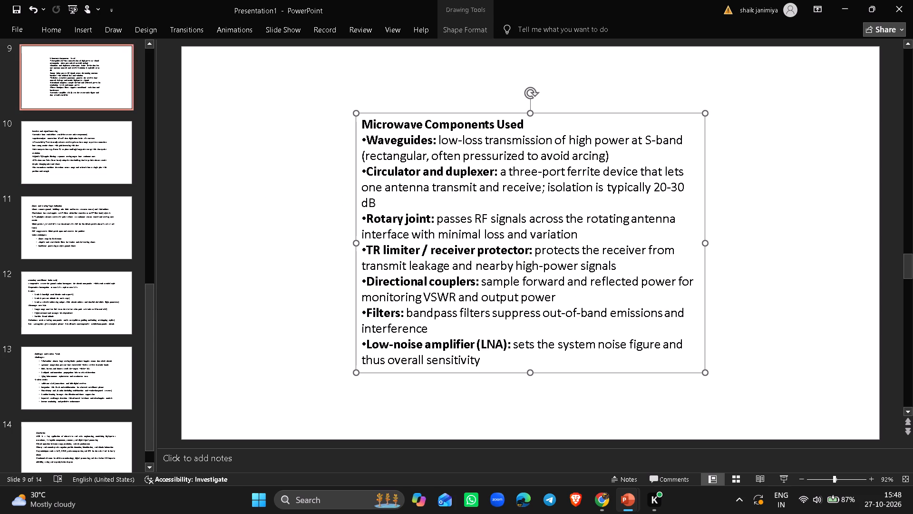
left_click(453, 209)
key("ctrl+a")
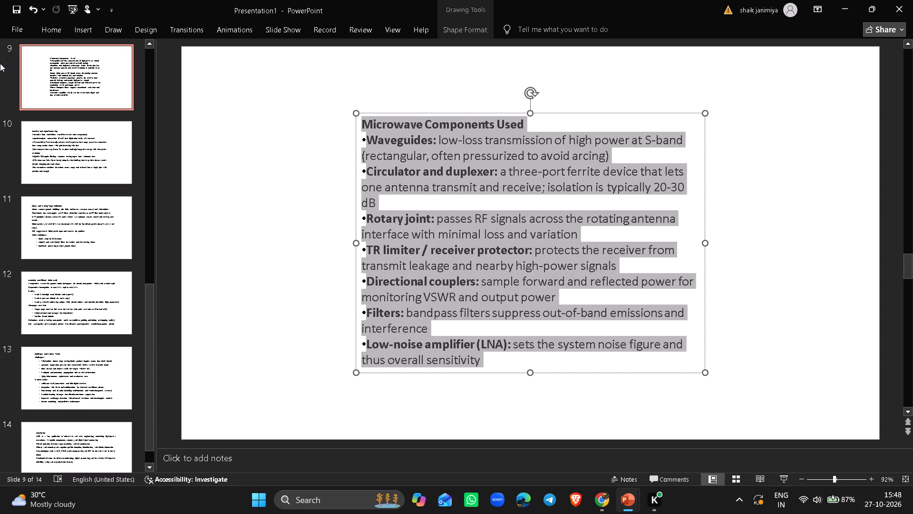
left_click(50, 29)
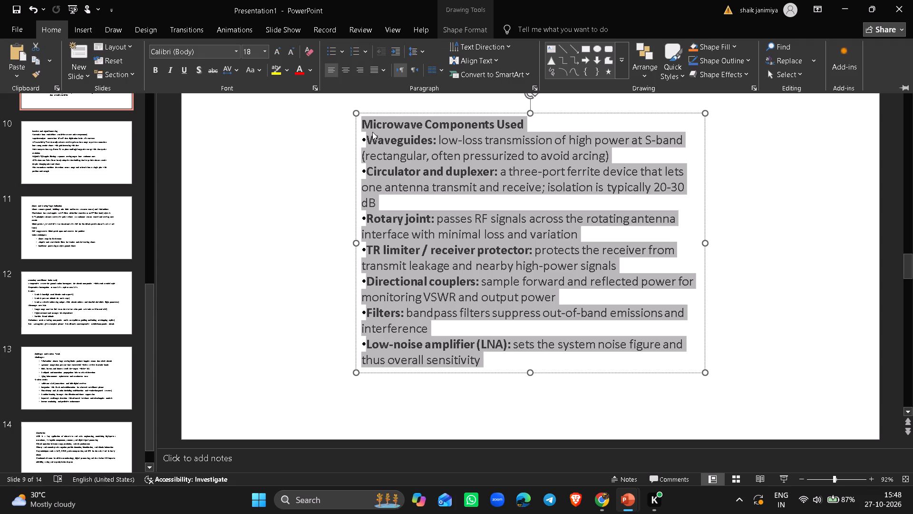
left_click(422, 53)
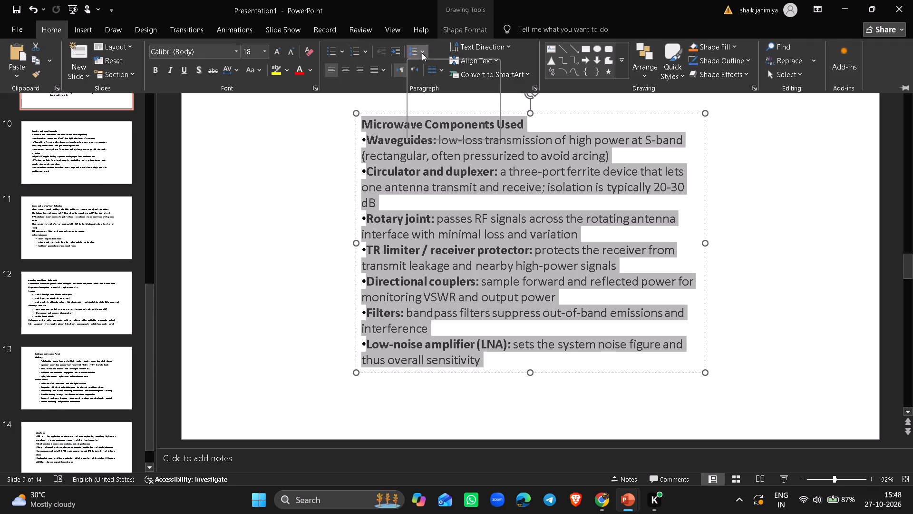
left_click(427, 81)
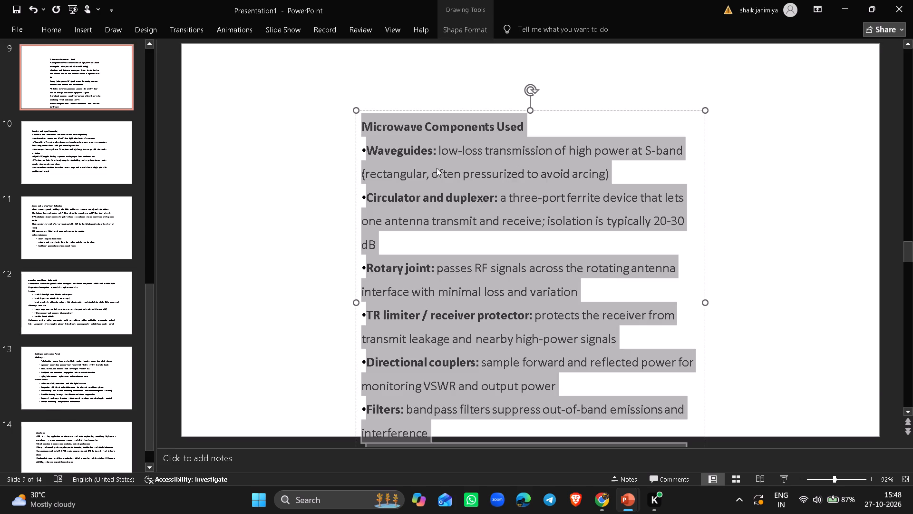
Justify all the text in slide 9's "Microwave Components Used" text box.
left_click(47, 30)
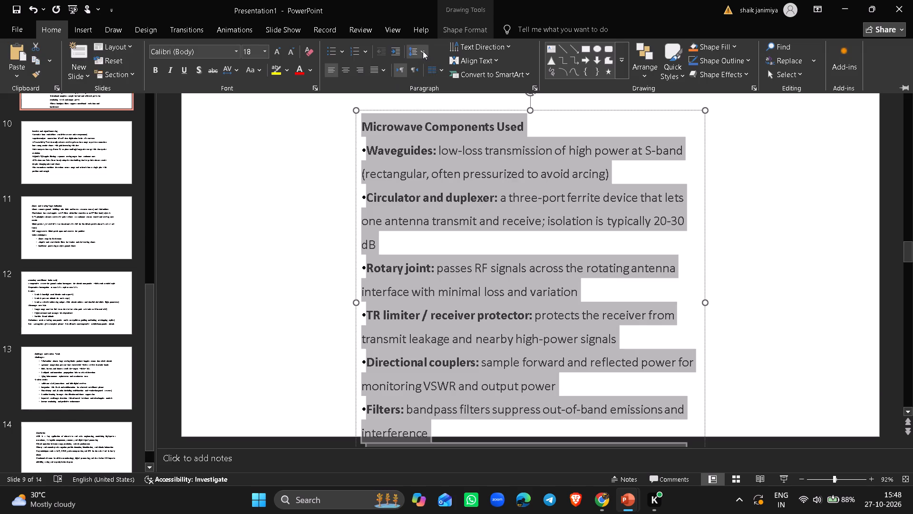
left_click(423, 51)
left_click(384, 69)
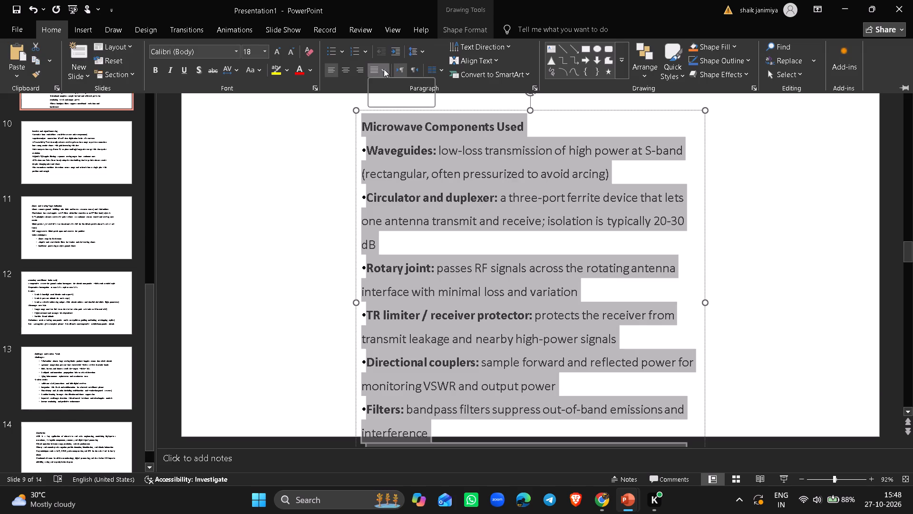
left_click(394, 83)
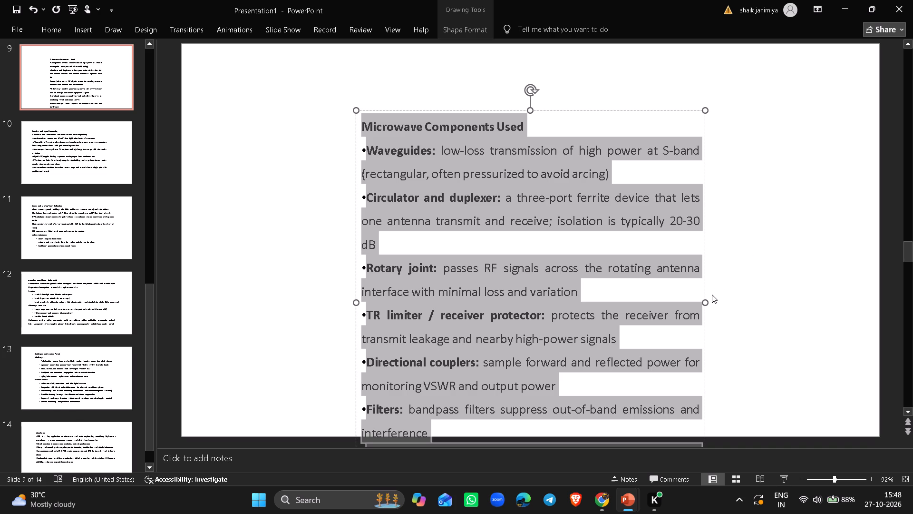
Widen slide 9's text box and move it to sit roughly centred inside the slide.
left_click_drag(706, 302, 888, 302)
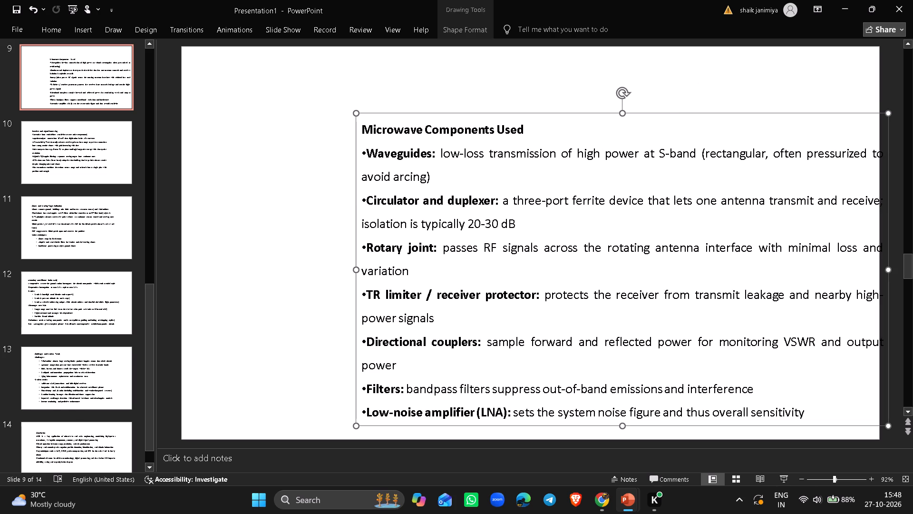
left_click_drag(683, 112, 581, 88)
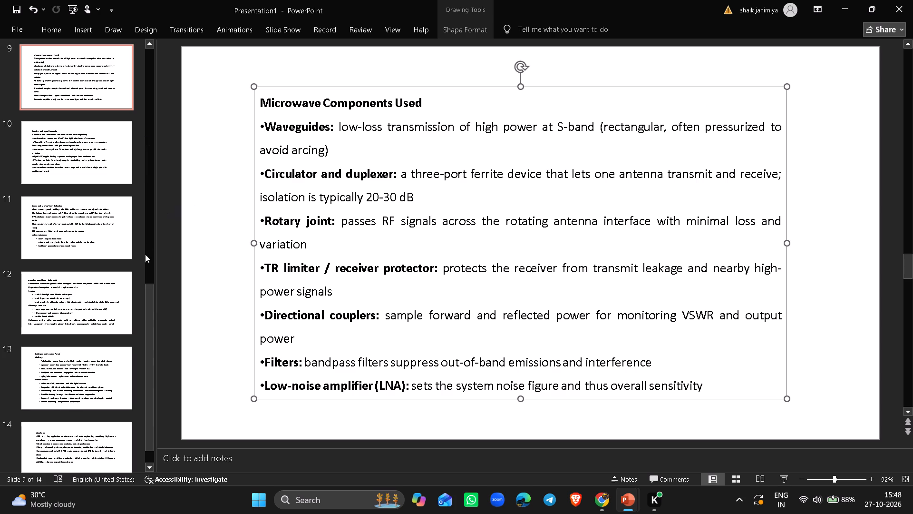
Remove bold from all the body text below the "Introduction" heading on slide 2.
left_click_drag(149, 316, 182, 0)
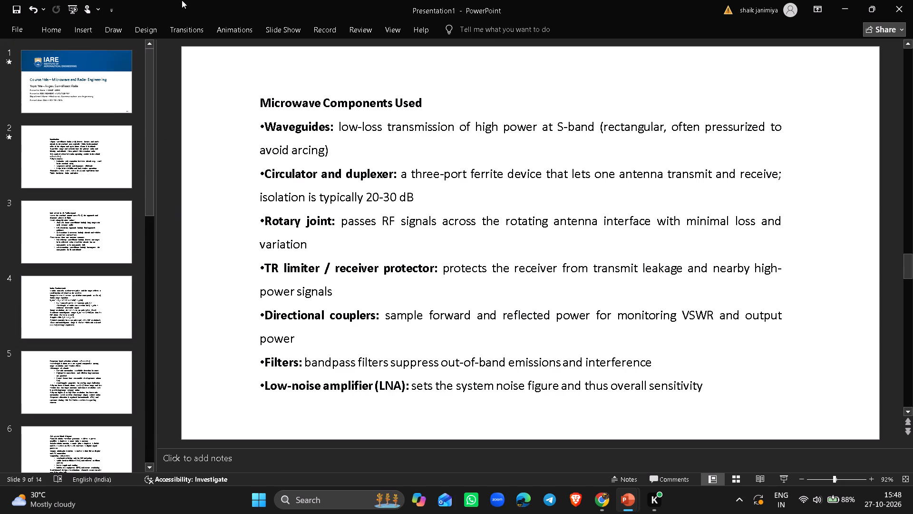
left_click(85, 135)
left_click(402, 200)
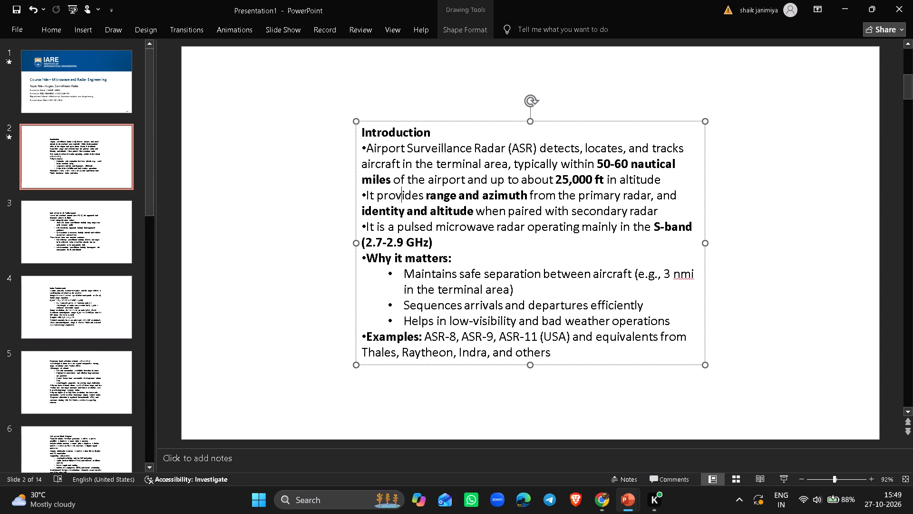
key("ctrl+a")
left_click(502, 205)
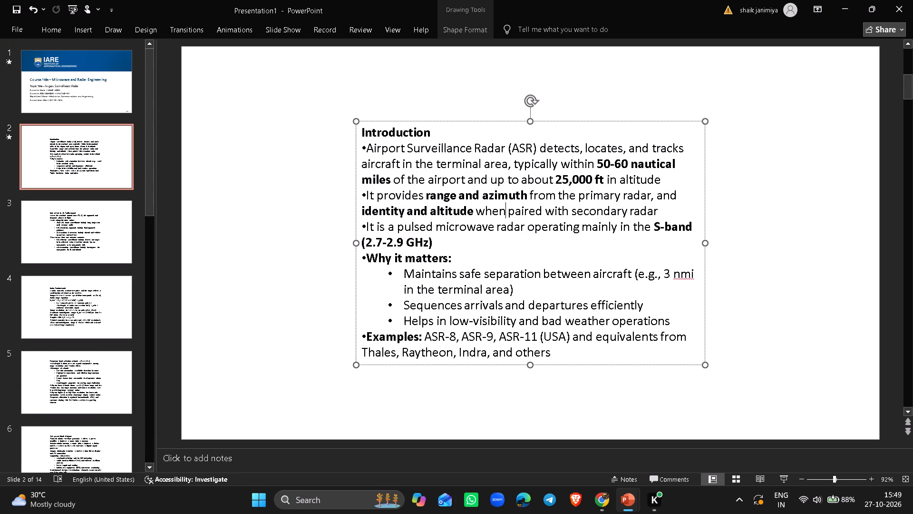
left_click_drag(559, 348, 361, 150)
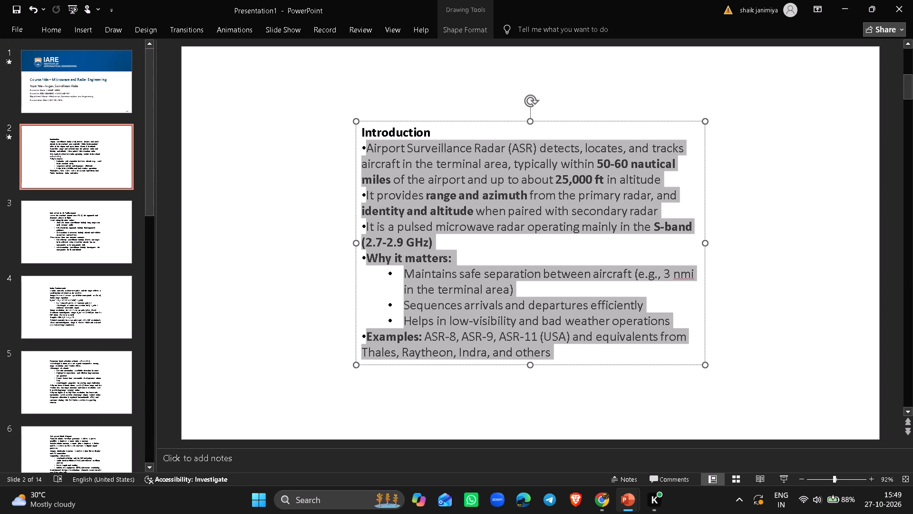
key("ctrl+b")
key("ctrl+b")
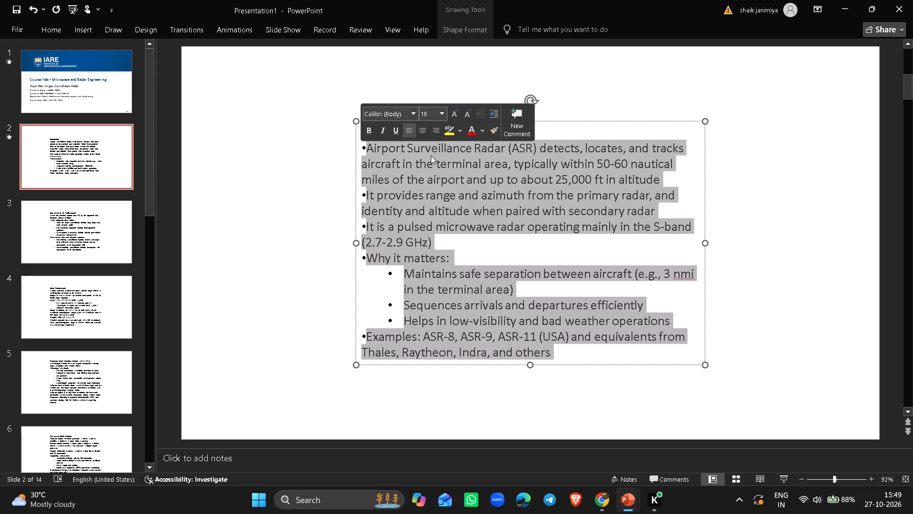
left_click(431, 156)
Increase the font size of slide 2's "Introduction" heading to 20.
left_click_drag(435, 134, 323, 124)
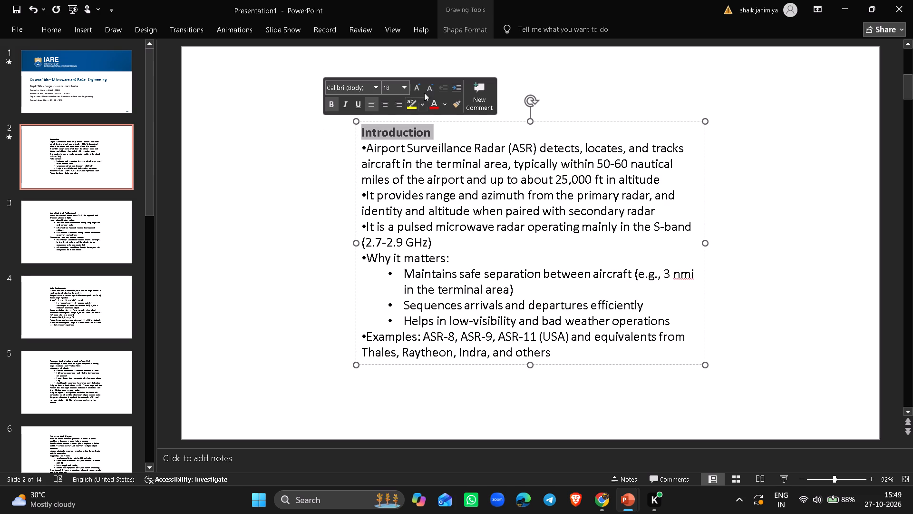
left_click(419, 87)
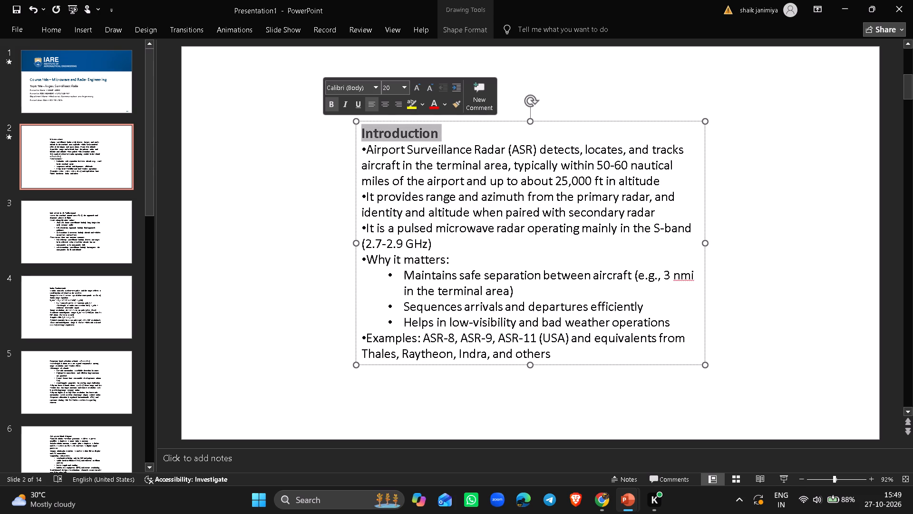
left_click(508, 187)
Set the line spacing of all the text in slide 2's "Introduction" text box to 1.5.
left_click(558, 350)
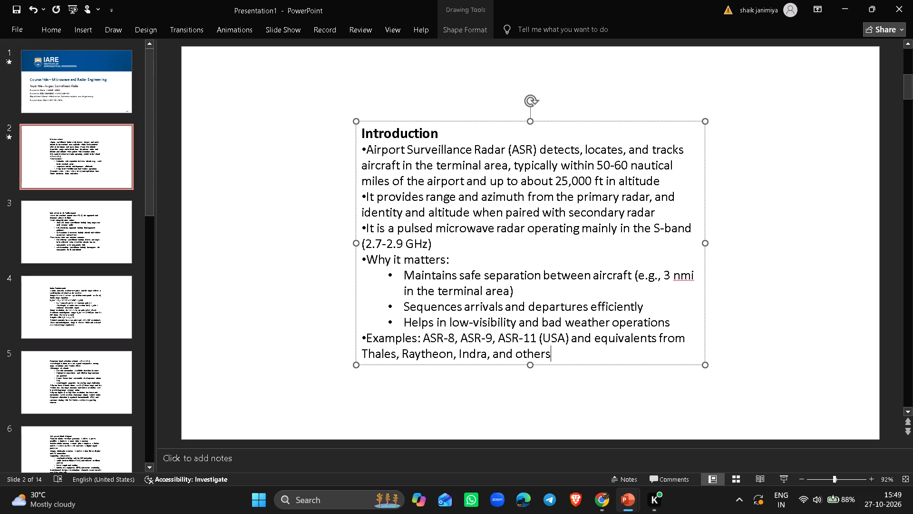
key("ctrl+a")
left_click(60, 30)
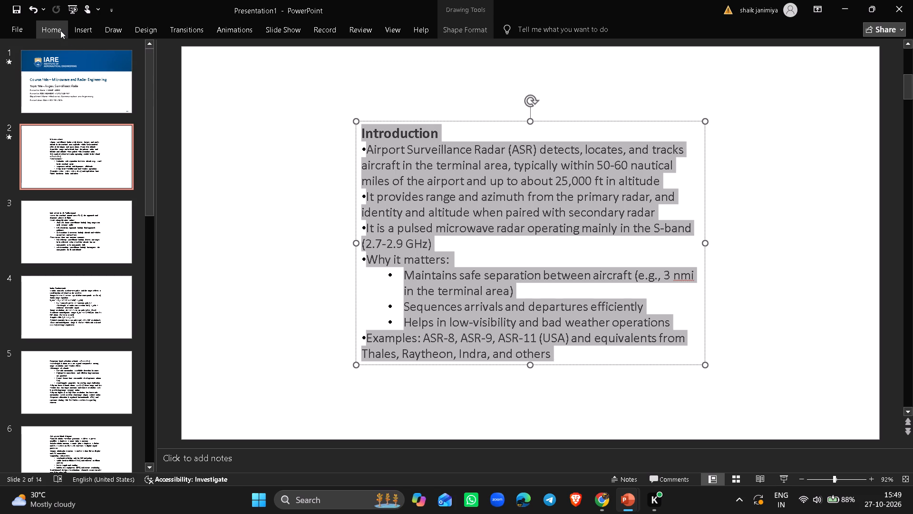
left_click(416, 53)
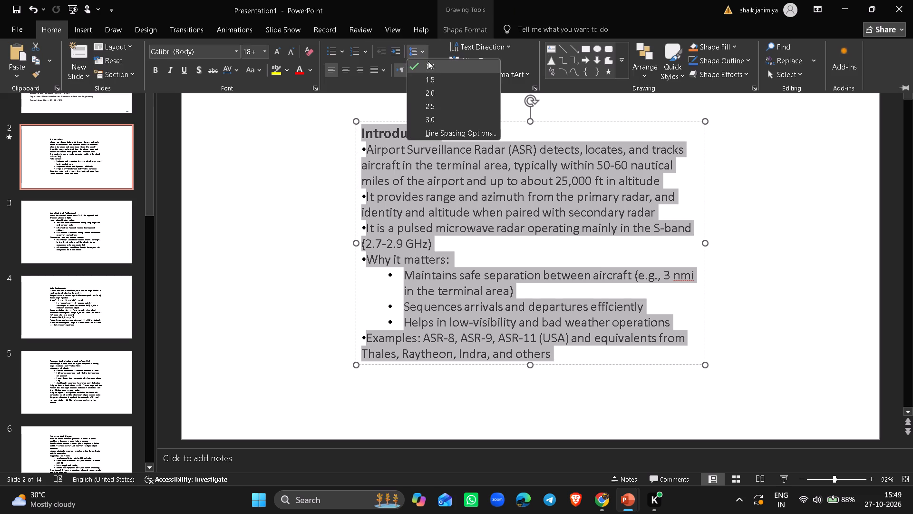
left_click(429, 78)
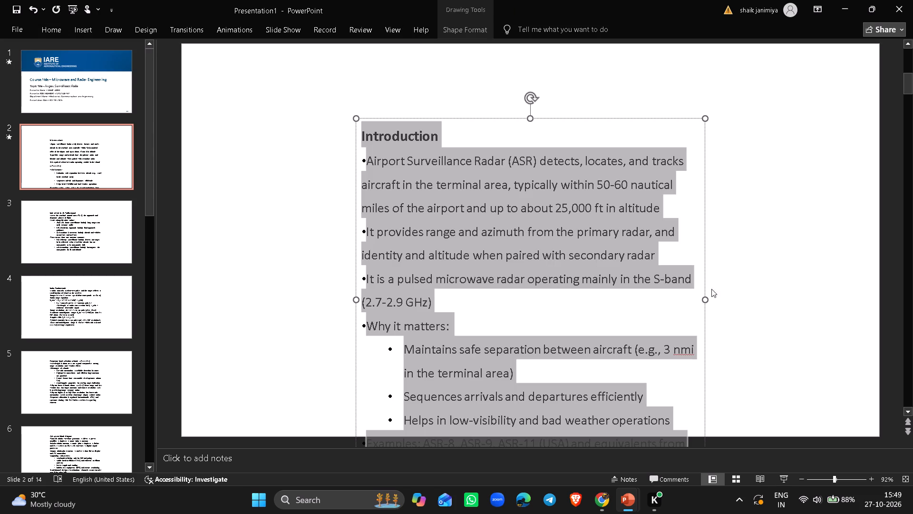
Widen slide 2's "Introduction" text box and move it to sit roughly centred inside the slide.
left_click_drag(708, 302, 910, 329)
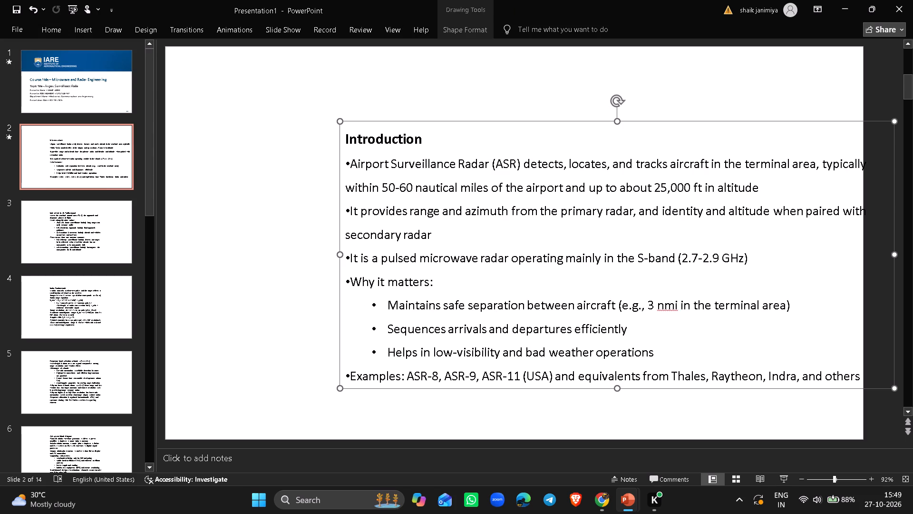
left_click_drag(705, 122, 598, 93)
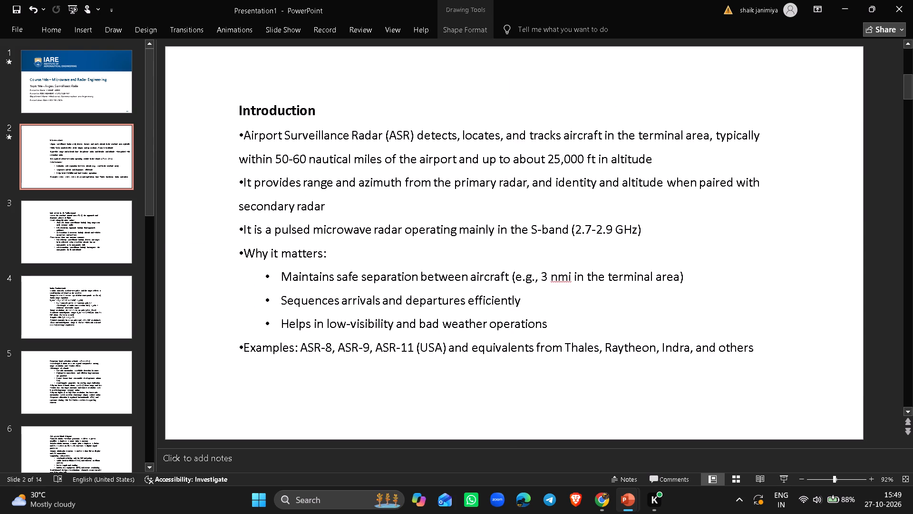
left_click_drag(598, 93, 610, 90)
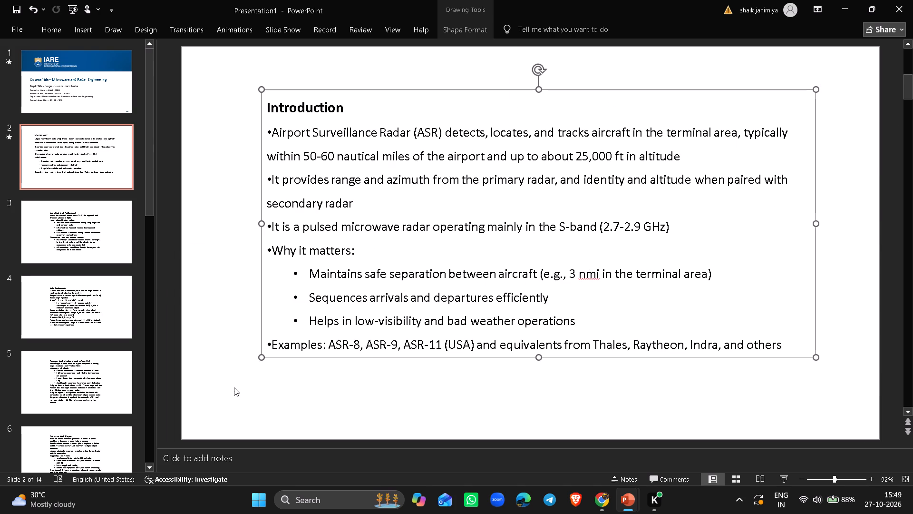
left_click_drag(512, 354, 505, 363)
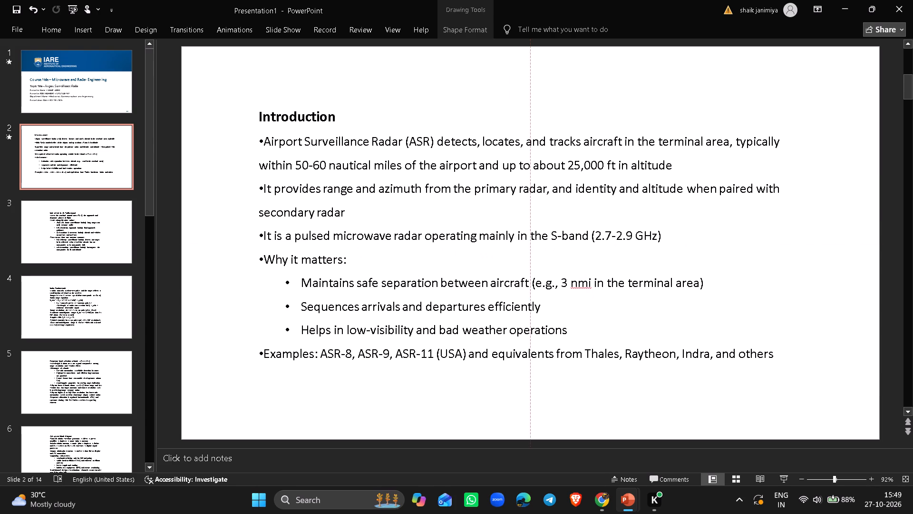
left_click_drag(505, 363, 505, 363)
left_click(226, 312)
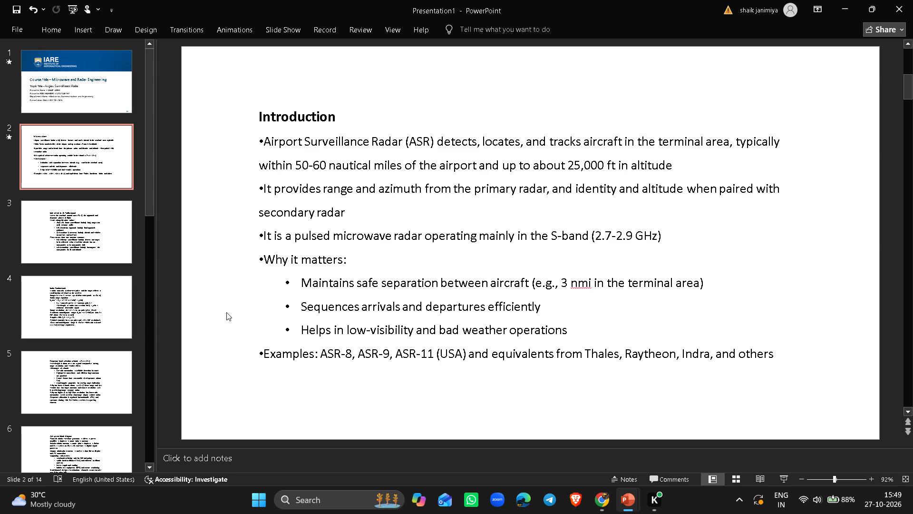
Remove bold from all the body text below the "Role of ASR in Air Traffic Control" heading on slide 3.
left_click(96, 226)
left_click(470, 203, "ctrl")
key("ctrl+a")
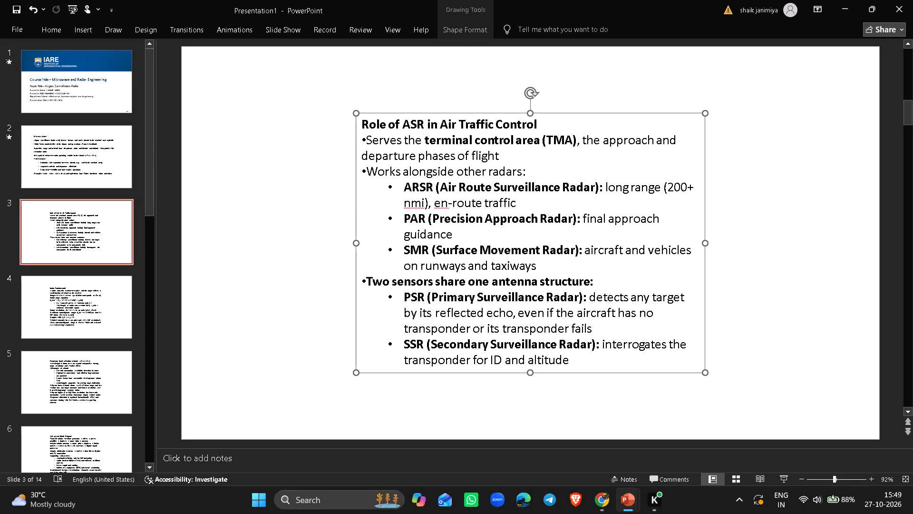
left_click_drag(574, 357, 499, 279)
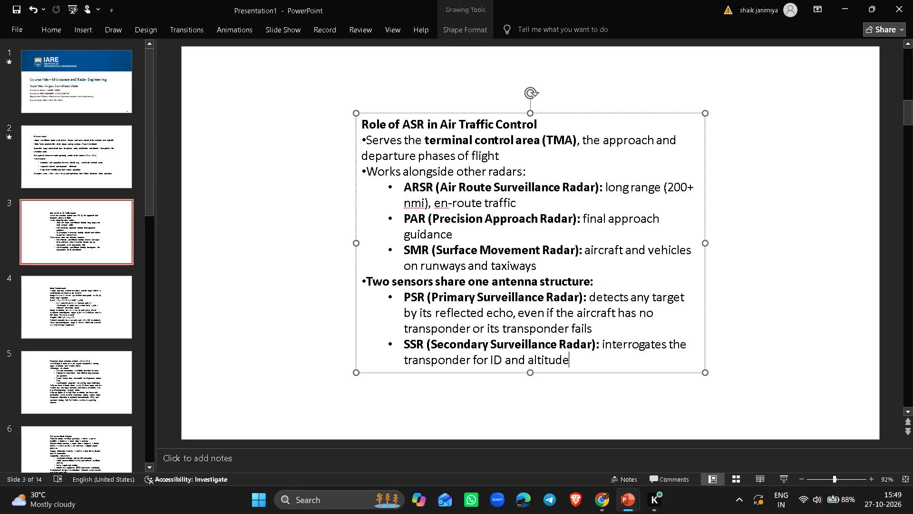
left_click_drag(499, 279, 360, 145)
key("ctrl+b")
key("ctrl+b")
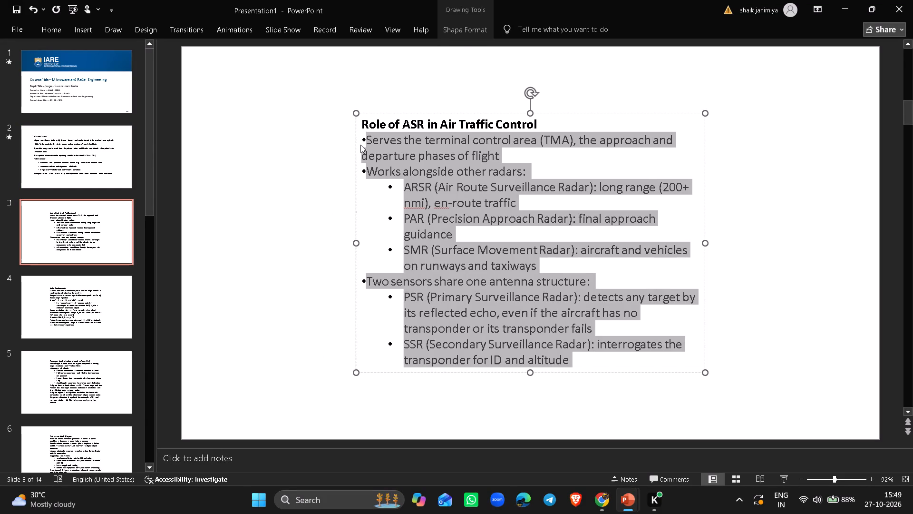
Set the line spacing of all the text in slide 3's text box to 1.5.
left_click(288, 134)
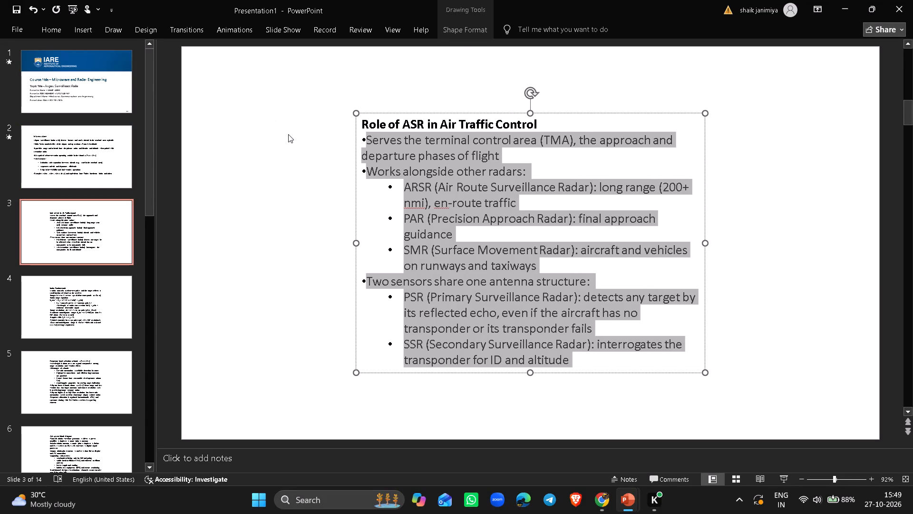
key("ctrl+a")
key("ctrl+a")
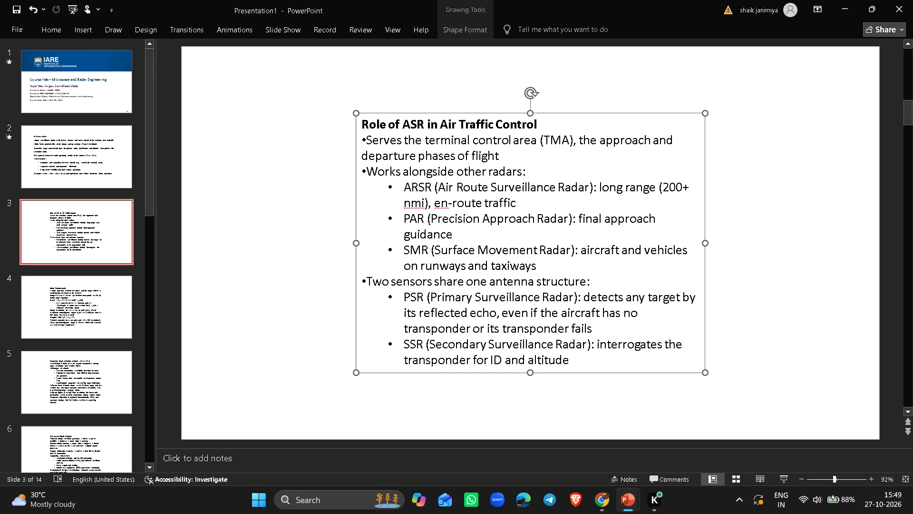
left_click(462, 168)
left_click(300, 284)
key("ctrl+a")
key("ctrl+a")
left_click(463, 258)
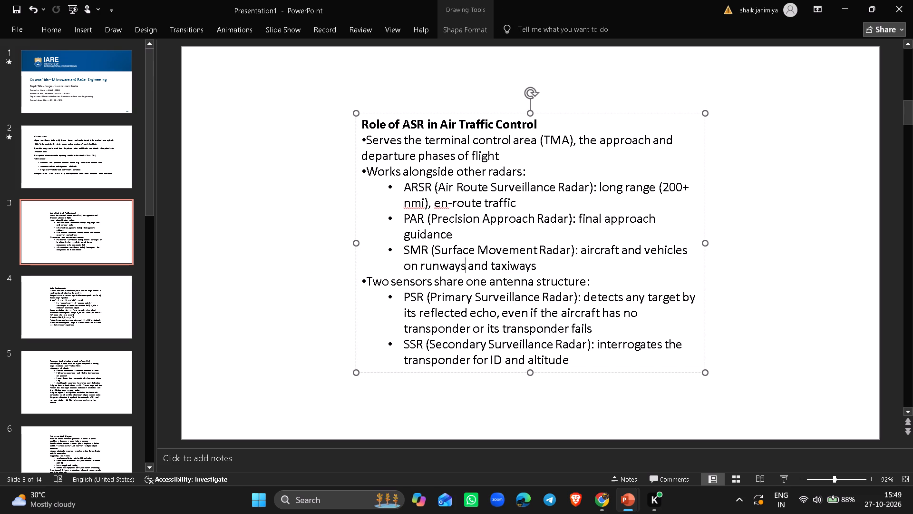
key("ctrl+a")
left_click(57, 24)
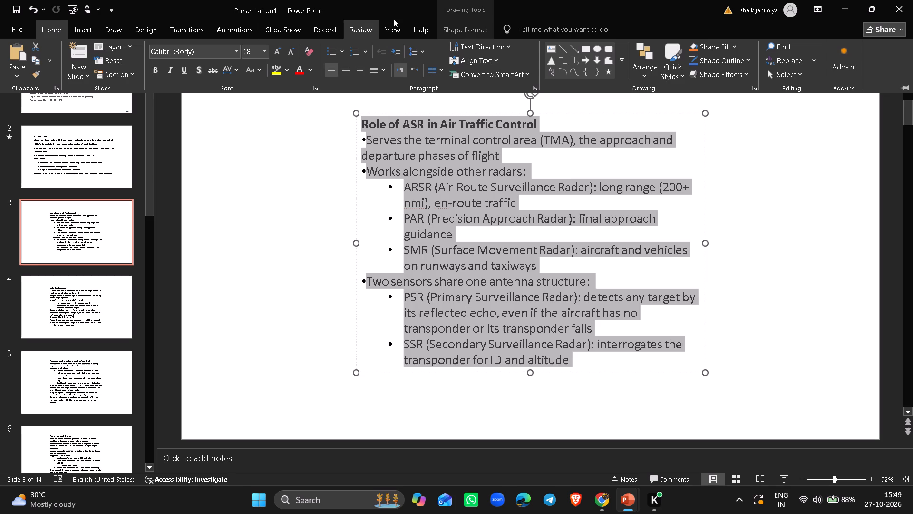
left_click(424, 56)
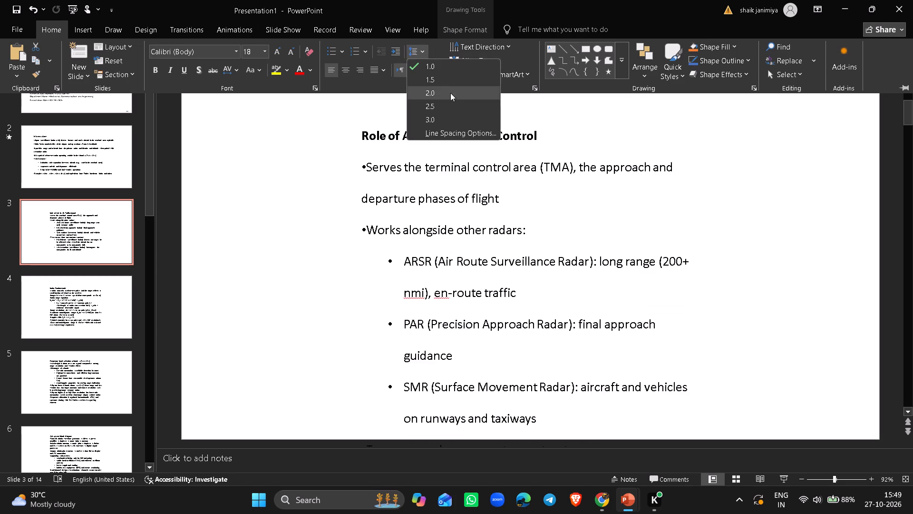
left_click(446, 82)
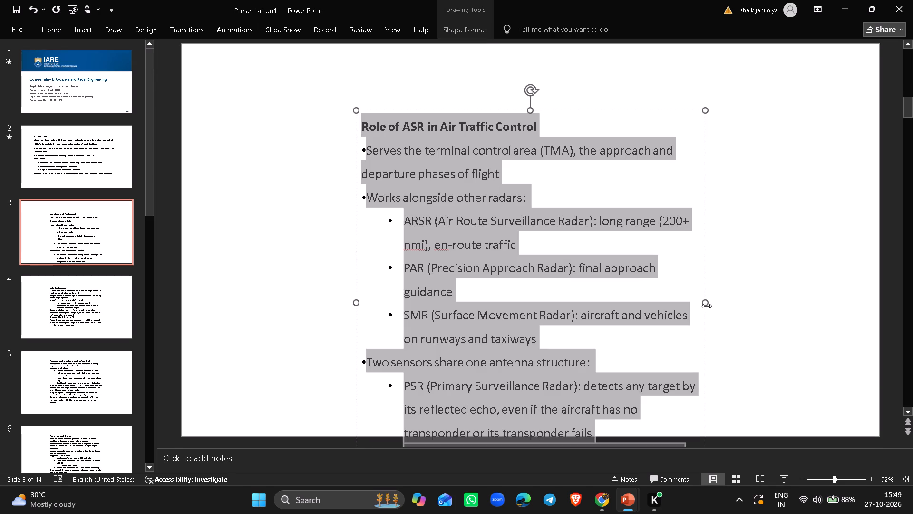
Widen slide 3's text box and move it up and left so it fits roughly centred inside the slide.
left_click_drag(707, 304, 905, 300)
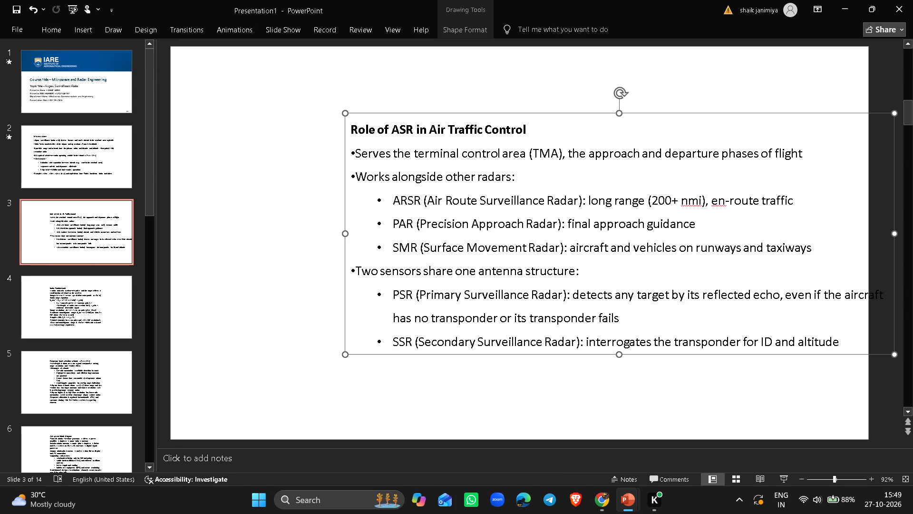
left_click_drag(661, 112, 564, 82)
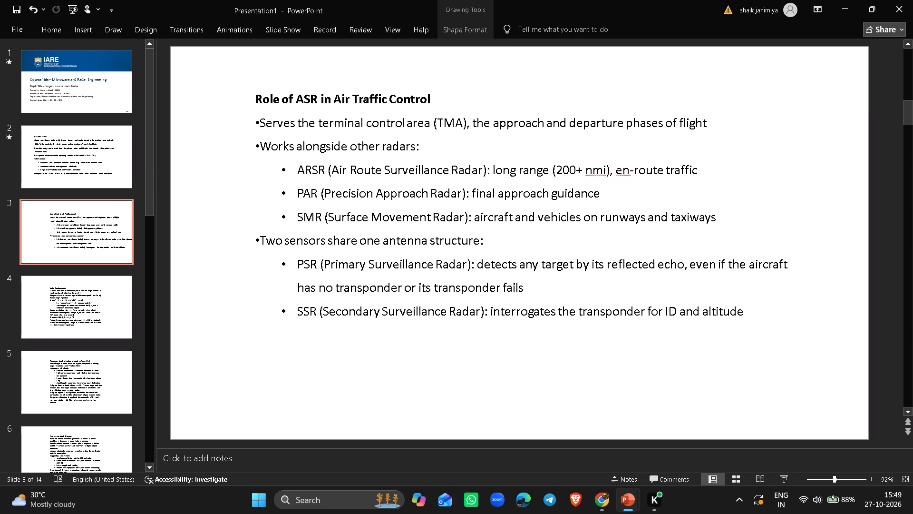
left_click_drag(564, 82, 566, 86)
Justify all the text in slide 3's "Role of ASR in Air Traffic Control" text box.
left_click(446, 232)
key("ctrl+a")
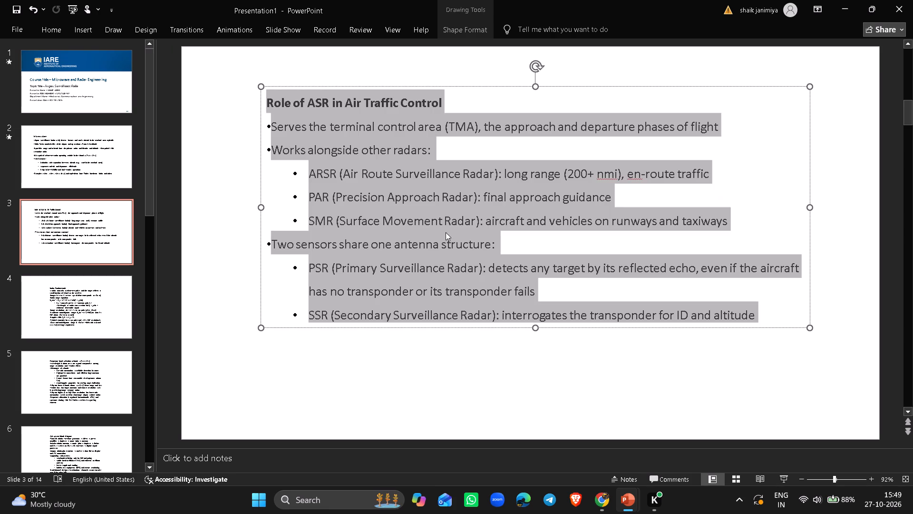
left_click(46, 29)
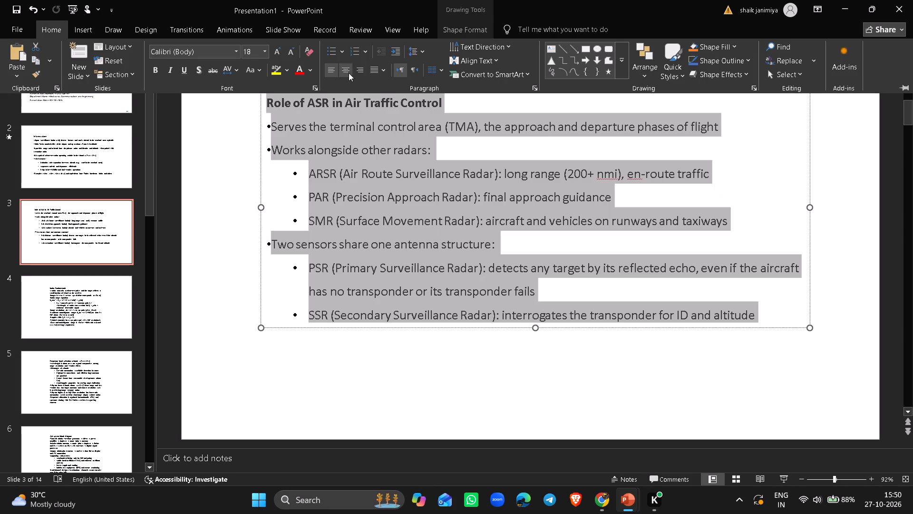
left_click(375, 74)
left_click(388, 84)
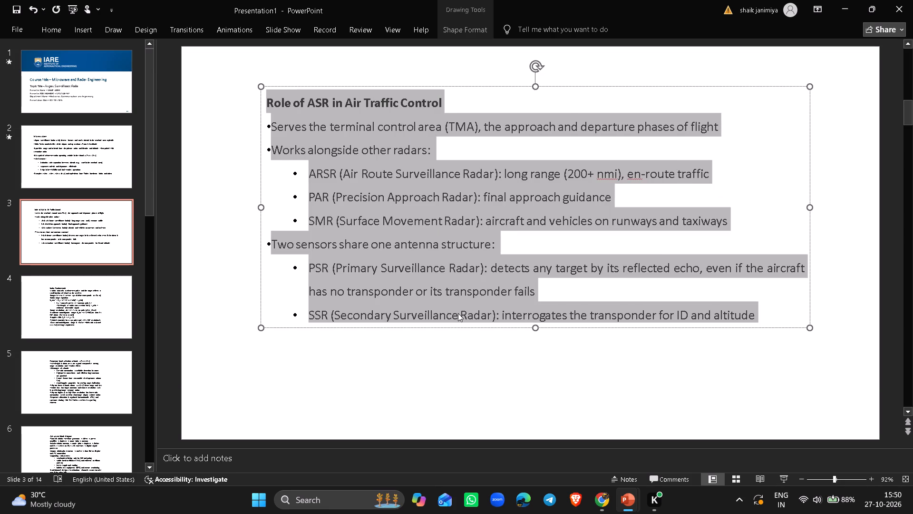
left_click(458, 313)
Set the line spacing of all the text in slide 4's "Radar Fundamentals" text box to 1.5.
left_click(58, 328)
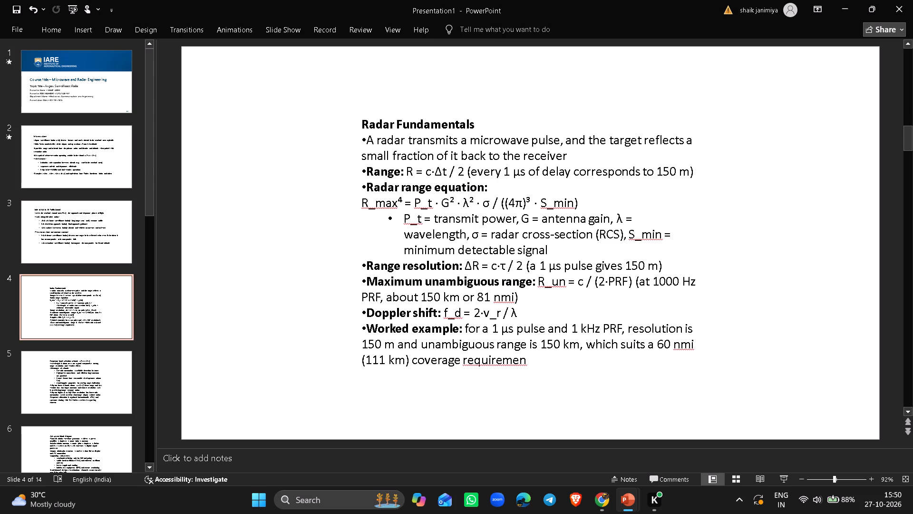
left_click(445, 178)
key("ctrl+a")
left_click(57, 30)
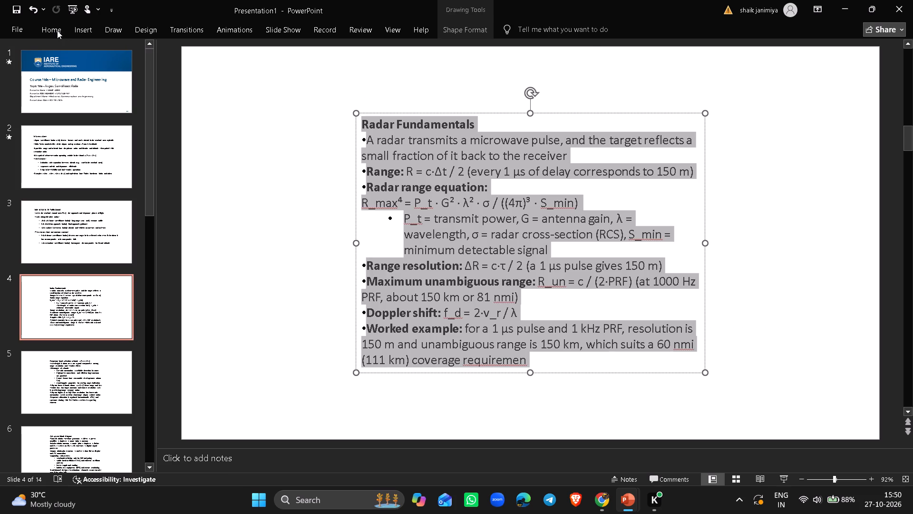
left_click(424, 55)
left_click(435, 78)
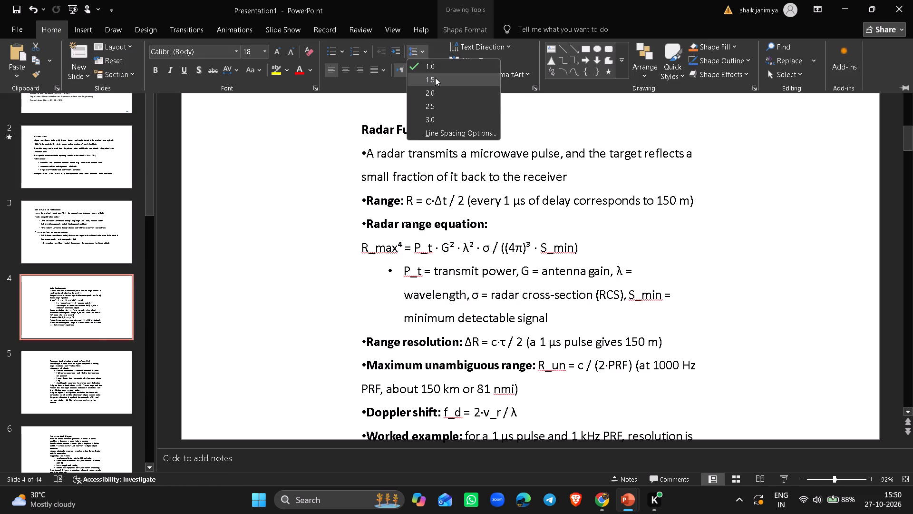
Justify all the text in slide 4's "Radar Fundamentals" text box.
left_click(39, 33)
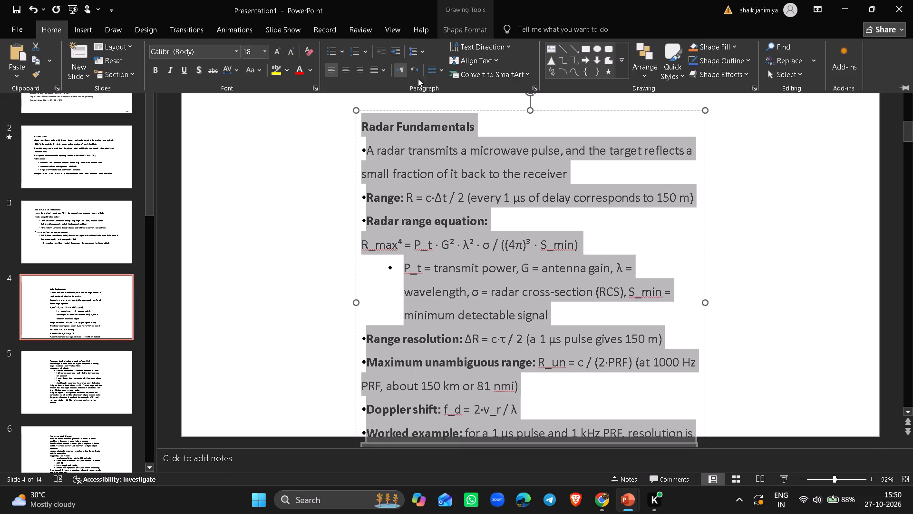
left_click(377, 72)
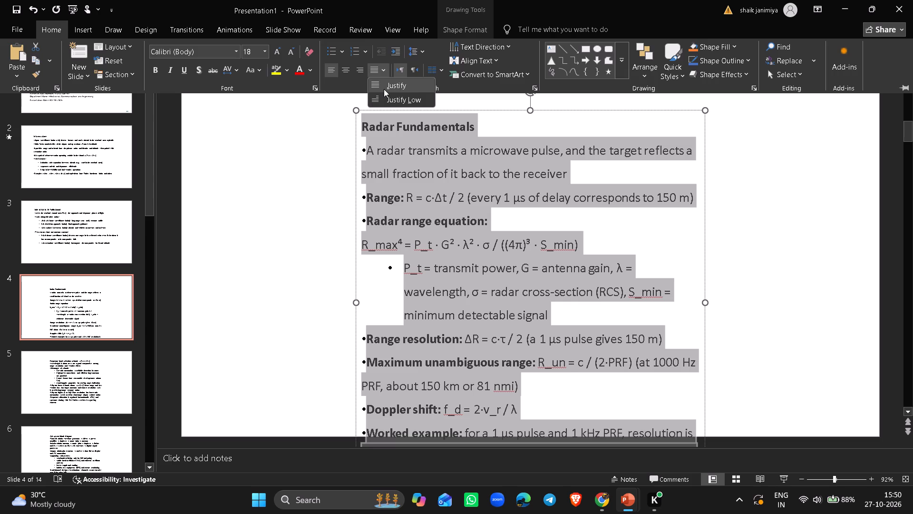
left_click(384, 89)
left_click(47, 25)
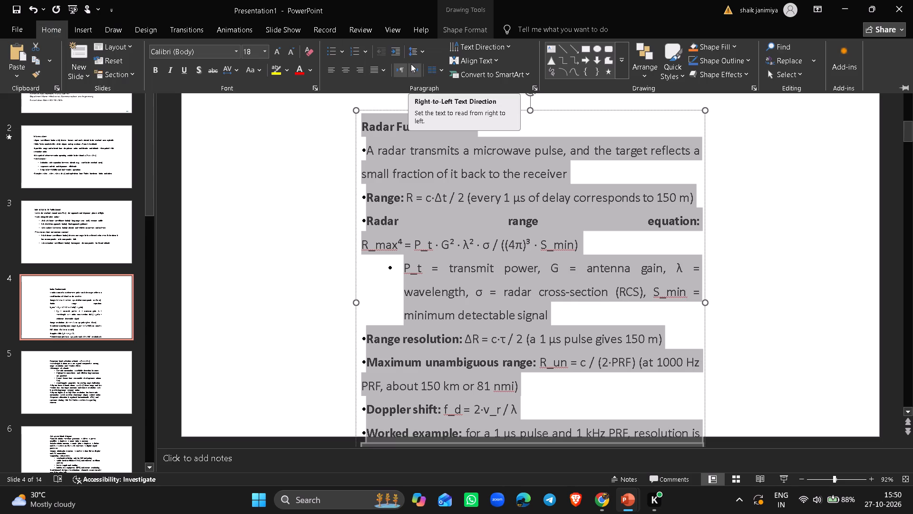
Widen slide 4's text box and move it left and slightly up so it fits inside the slide.
left_click(703, 302)
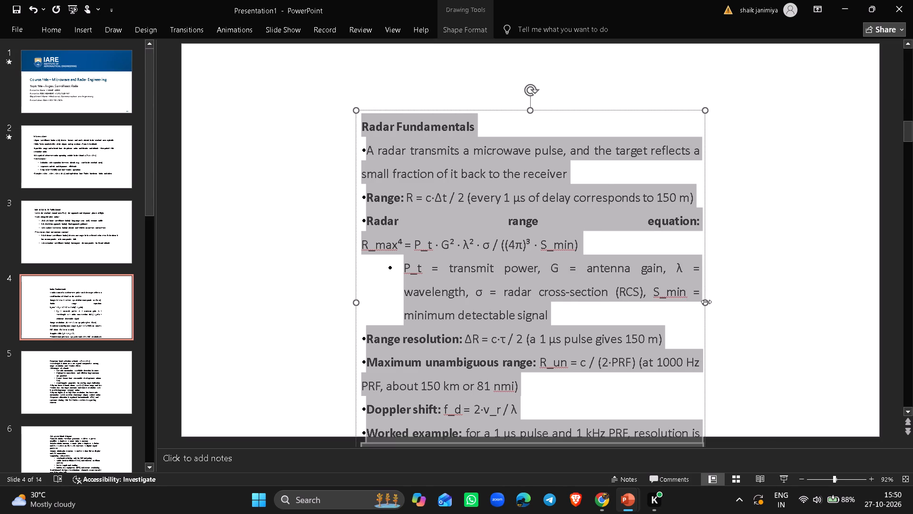
left_click_drag(706, 302, 892, 301)
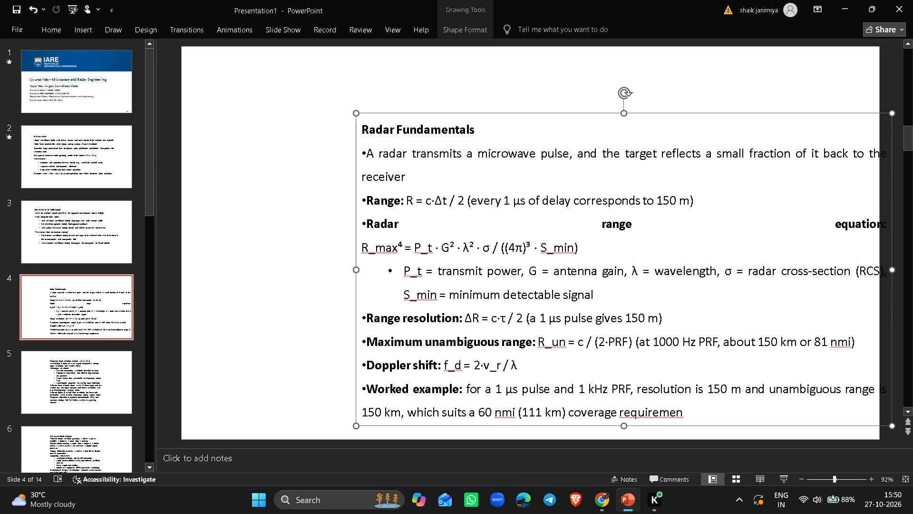
left_click_drag(644, 113, 527, 99)
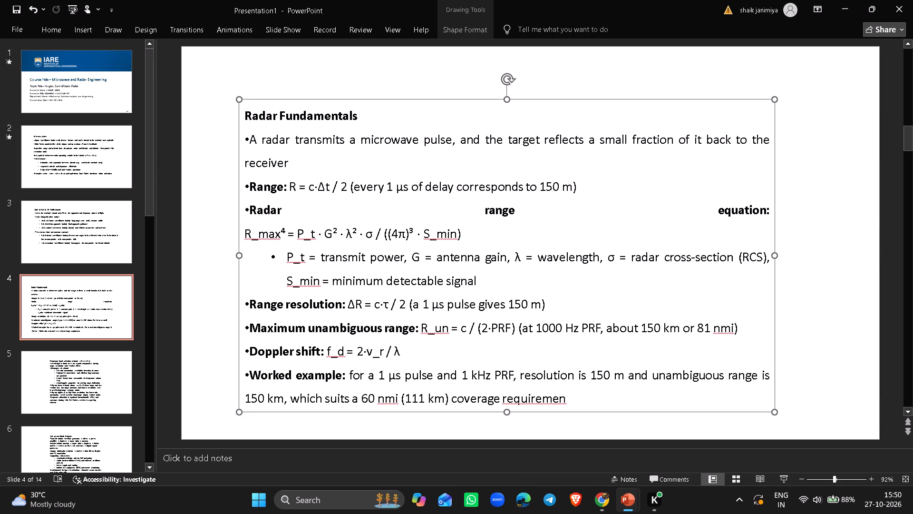
Delete the stretched spaces between the words of slide 4's "Radar range equation:" line and widen the text box very slightly.
left_click(484, 209)
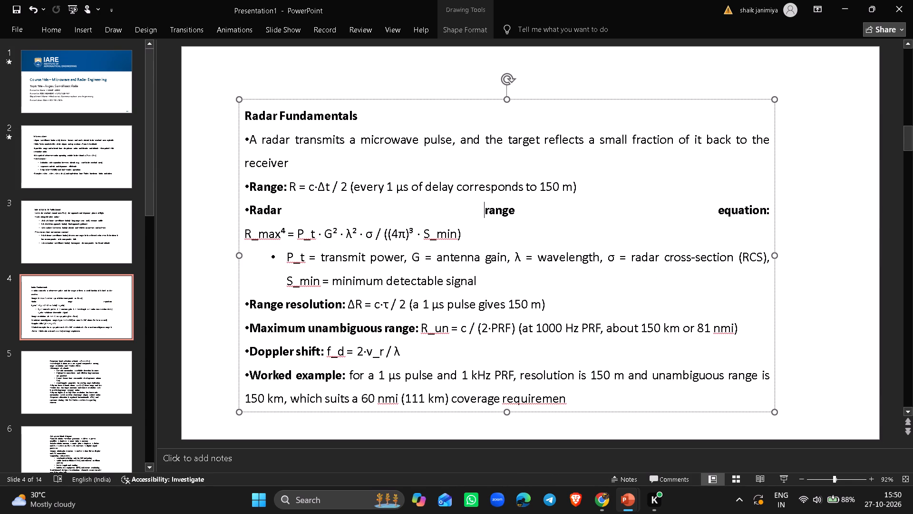
key("BackSpace")
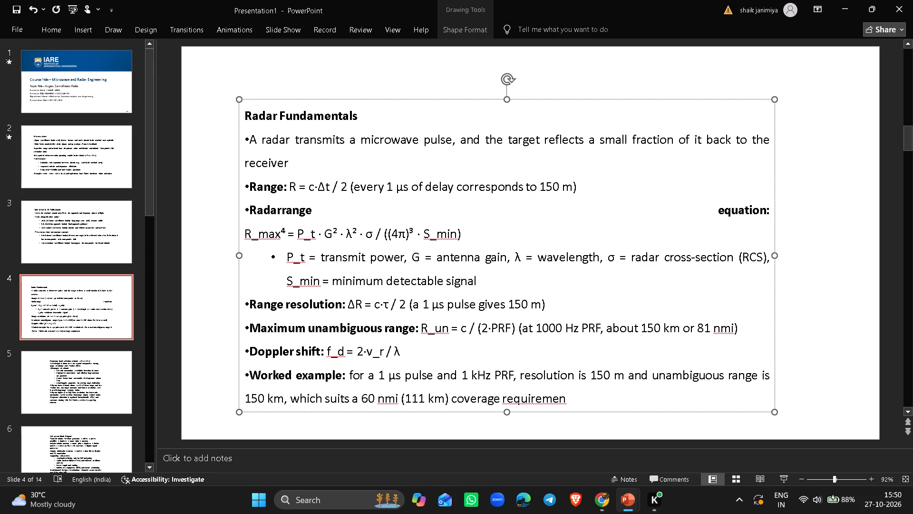
left_click(716, 213)
key("BackSpace")
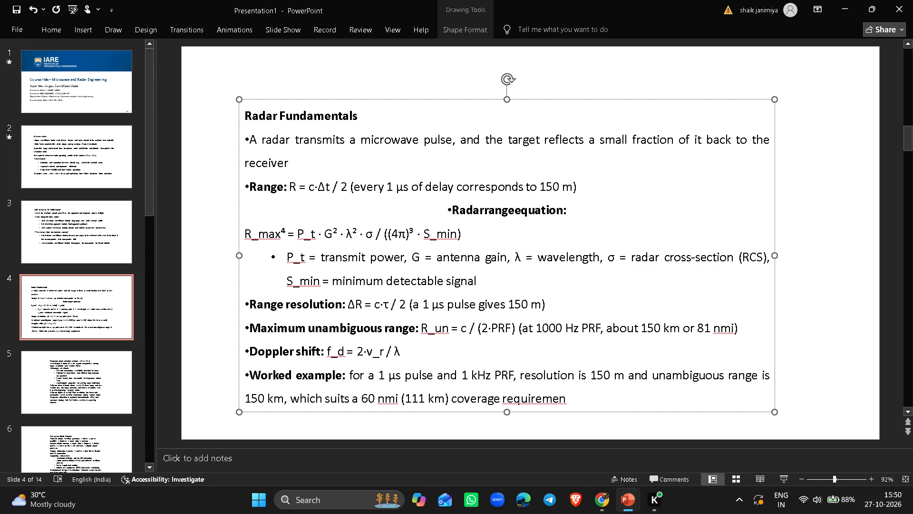
left_click(775, 256)
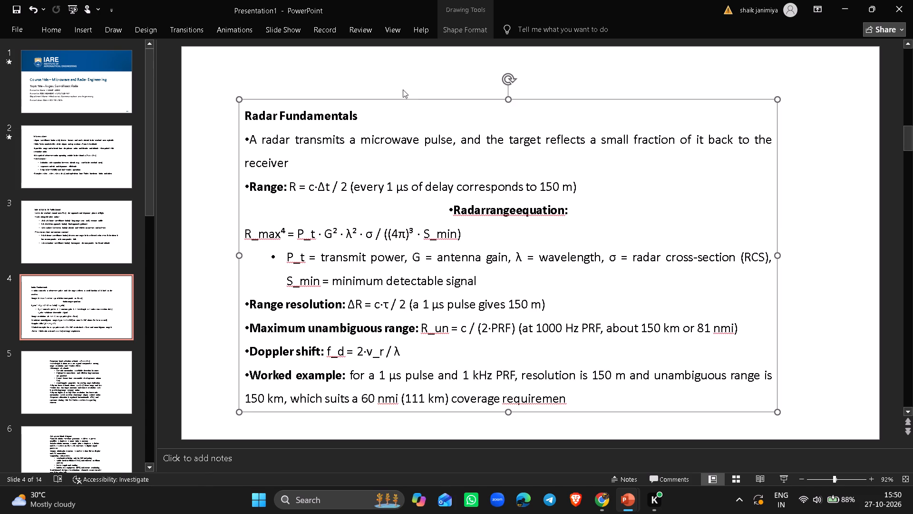
Set slide 4's "Radar Fundamentals" heading to 20 pt Times New Roman.
left_click(574, 397)
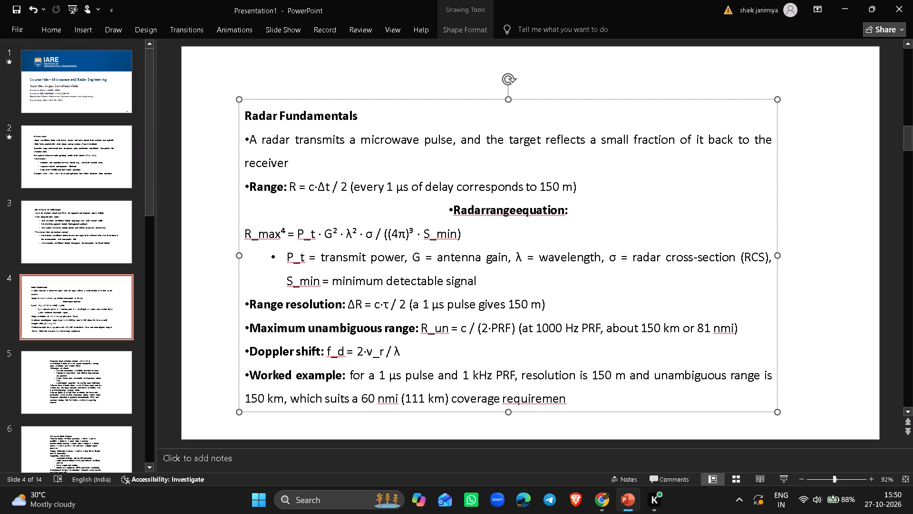
left_click_drag(364, 109, 232, 105)
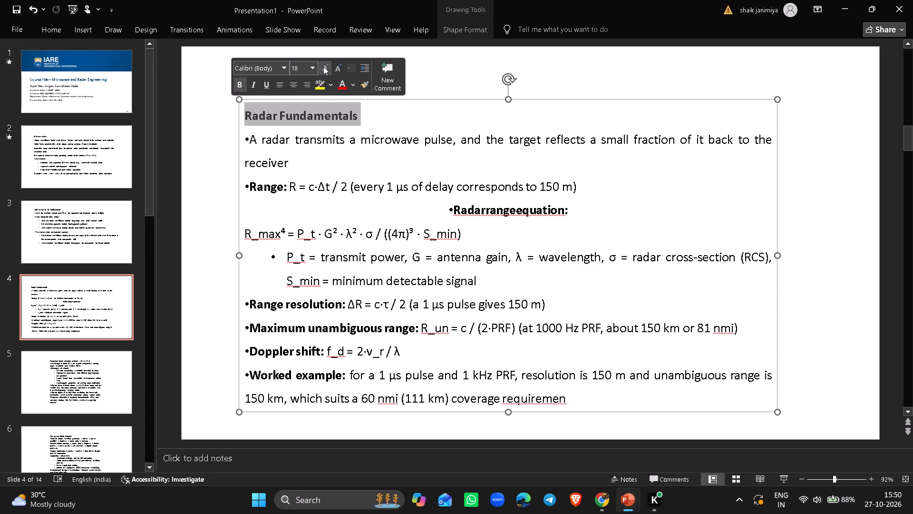
left_click(323, 67)
left_click(282, 68)
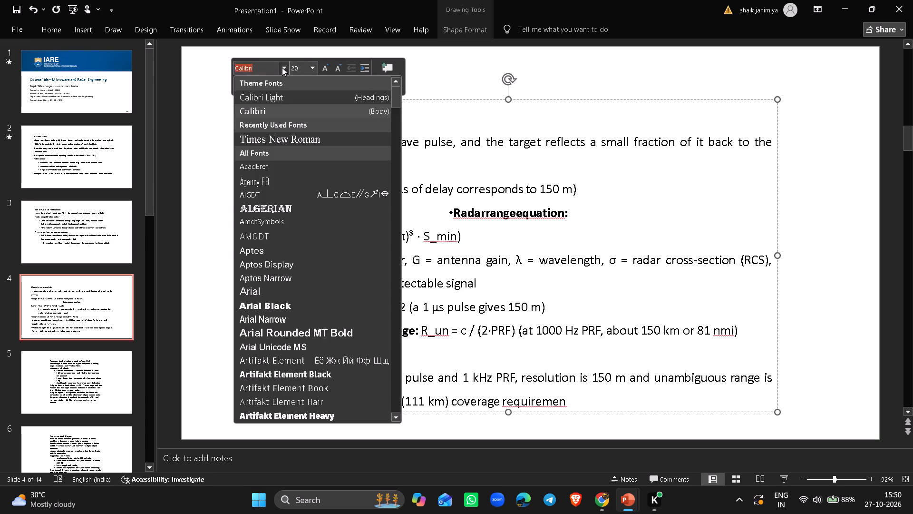
left_click(281, 138)
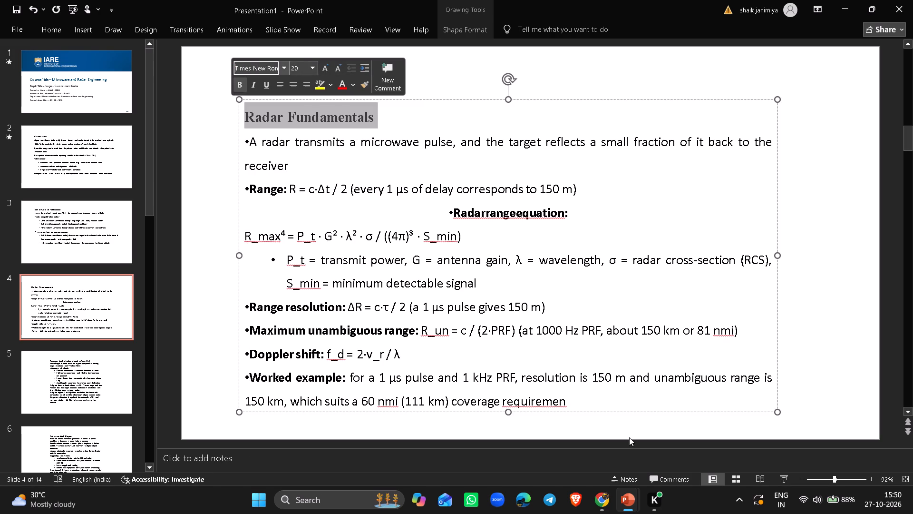
Change all the text below slide 4's "Radar Fundamentals" heading to Times New Roman.
left_click_drag(569, 397, 242, 151)
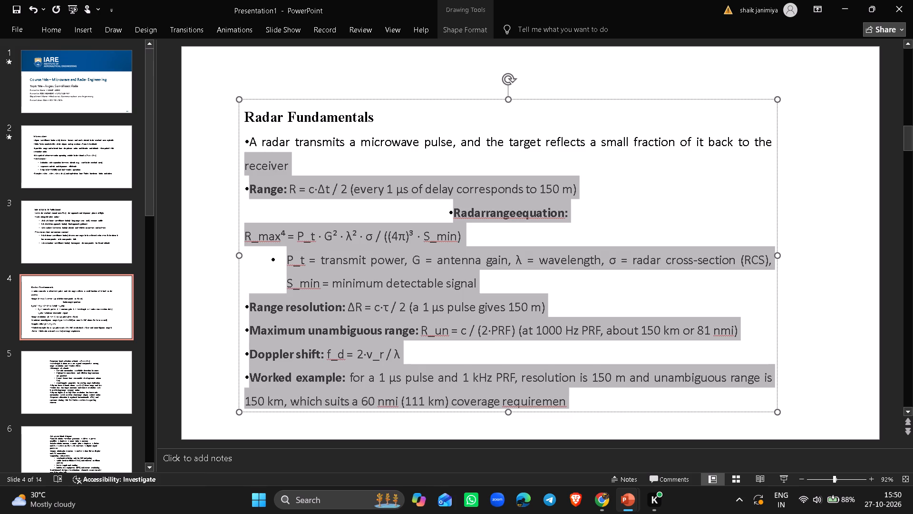
left_click_drag(242, 151, 242, 147)
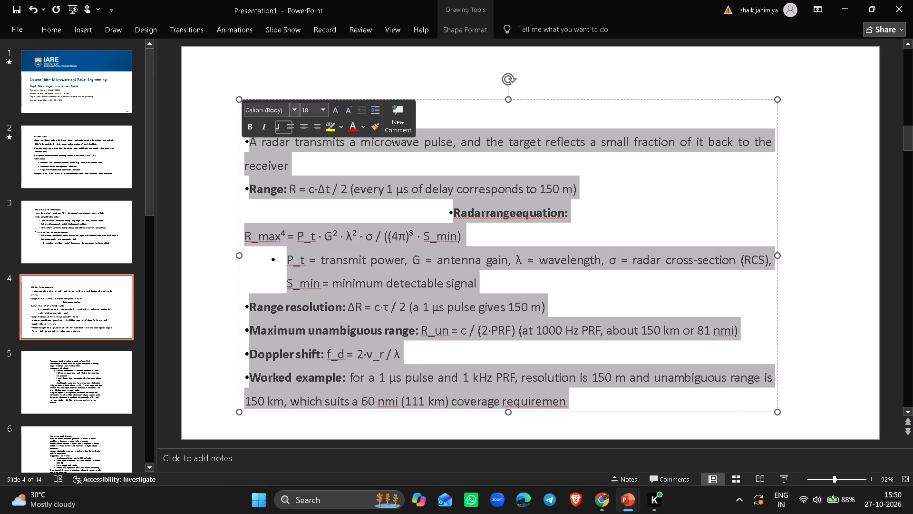
left_click(293, 109)
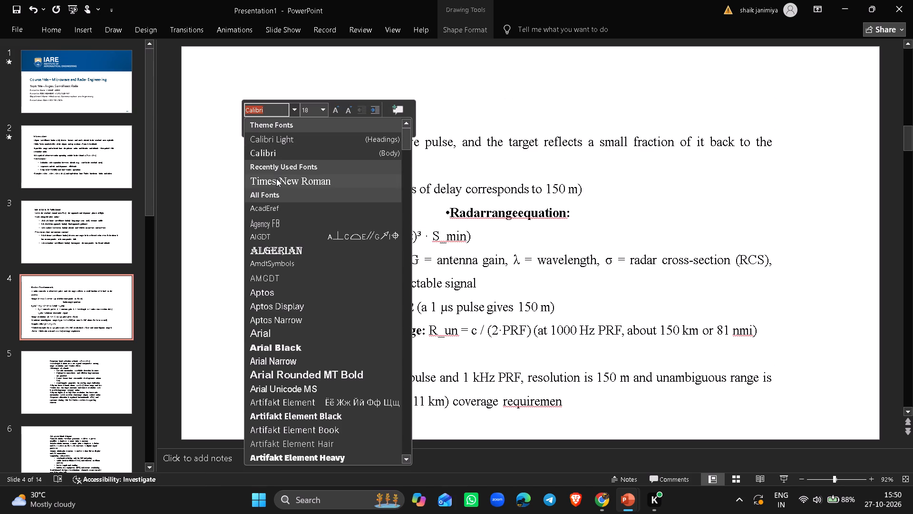
left_click(276, 178)
left_click(537, 88)
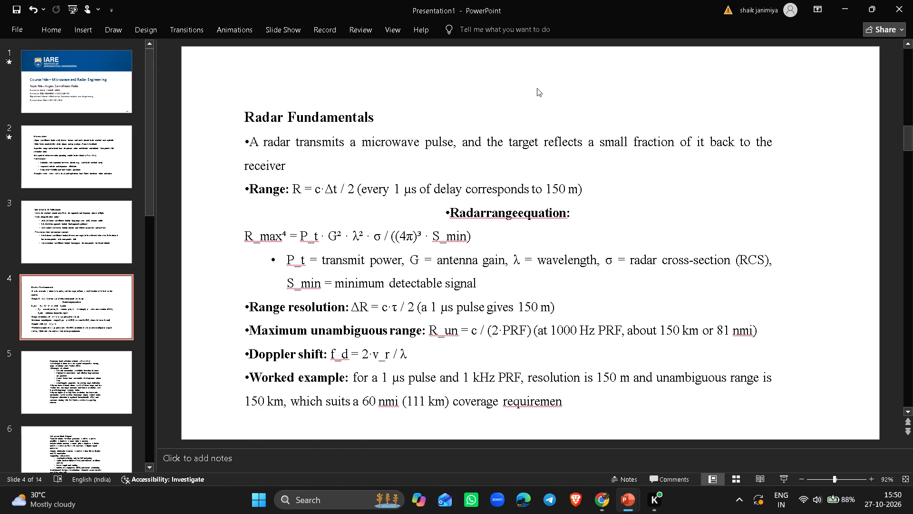
On slide 3, change all the text below the "Role of ASR in Air Traffic Control" heading to Times New Roman.
left_click(92, 212)
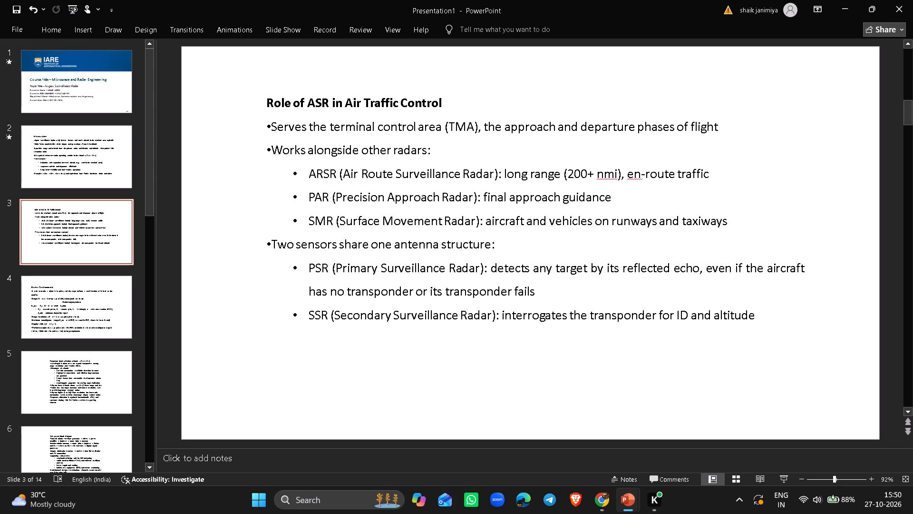
left_click_drag(761, 314, 316, 128)
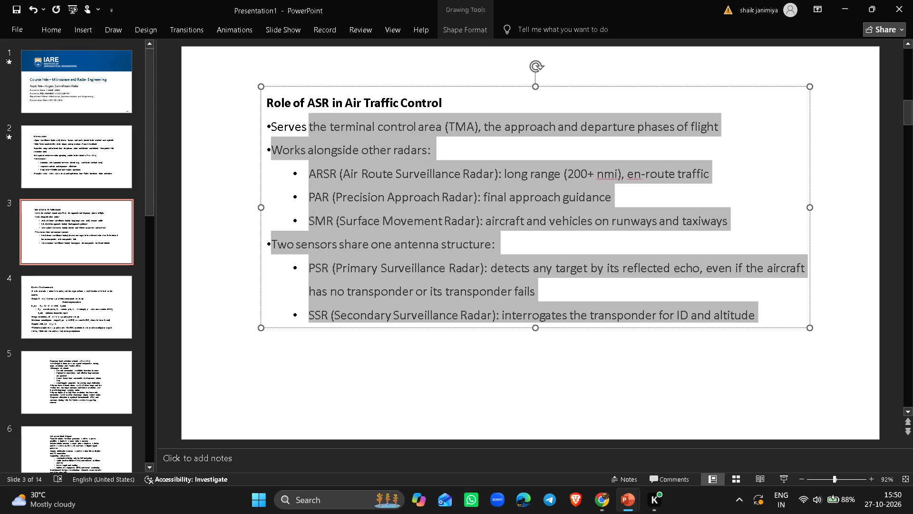
left_click_drag(316, 128, 276, 133)
left_click(328, 93)
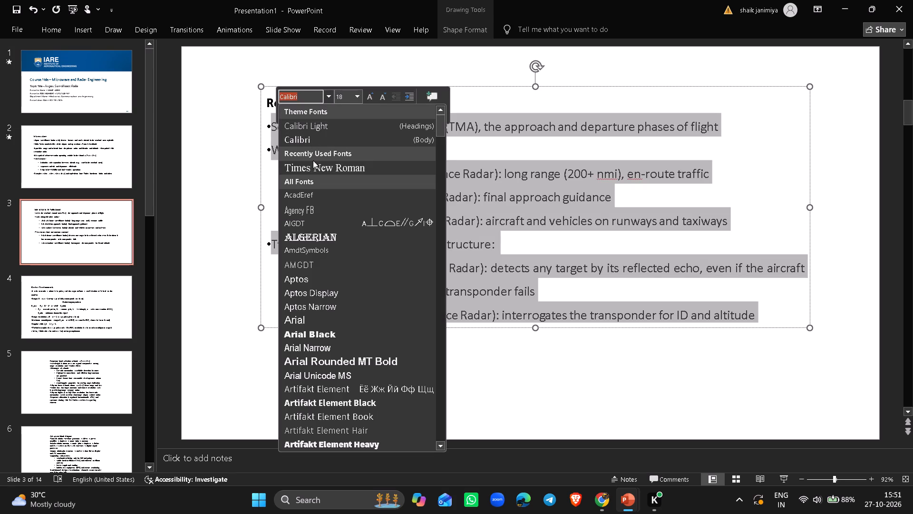
left_click(313, 166)
left_click(226, 249)
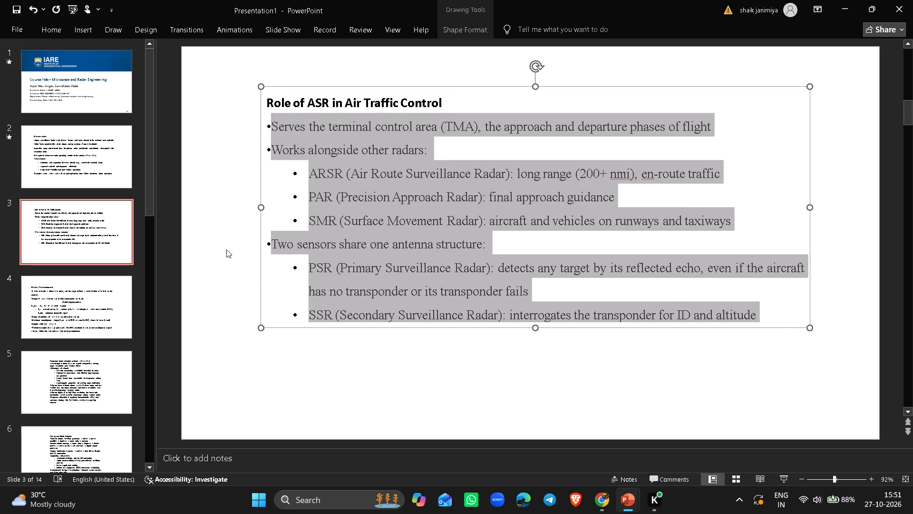
Set slide 3's "Role of ASR in Air Traffic Control" heading to 20 pt Times New Roman.
left_click_drag(461, 106, 391, 99)
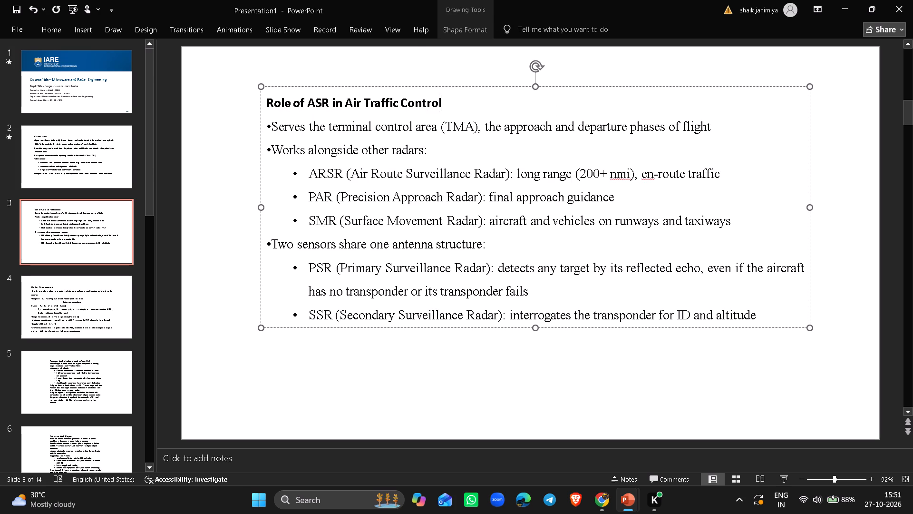
left_click_drag(391, 99, 245, 93)
left_click(341, 56)
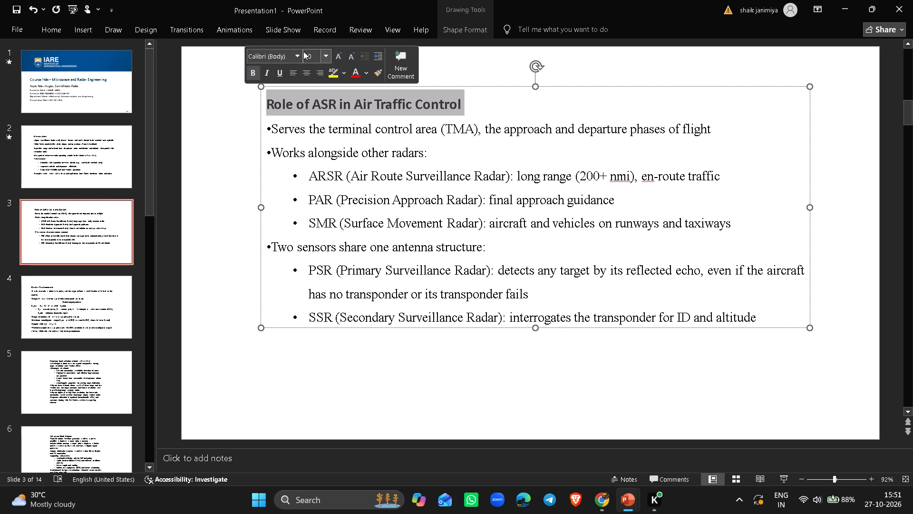
left_click(301, 51)
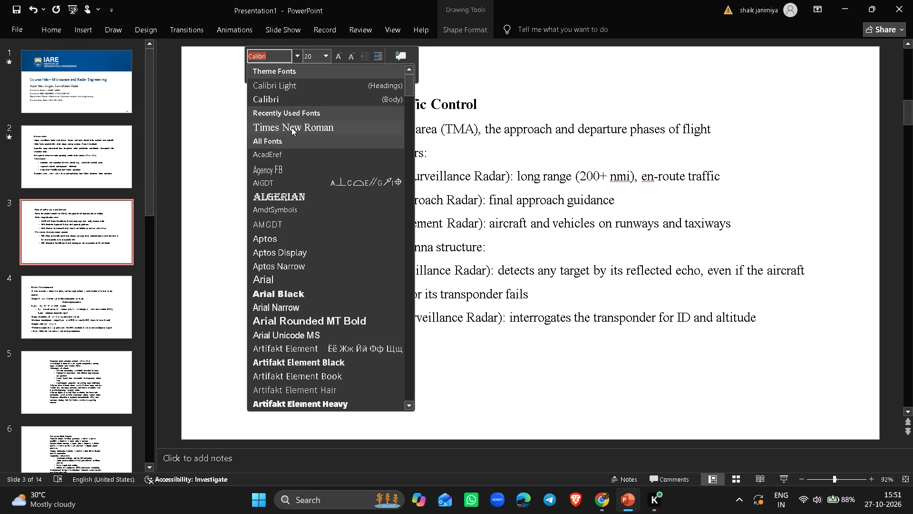
left_click(291, 128)
left_click(204, 194)
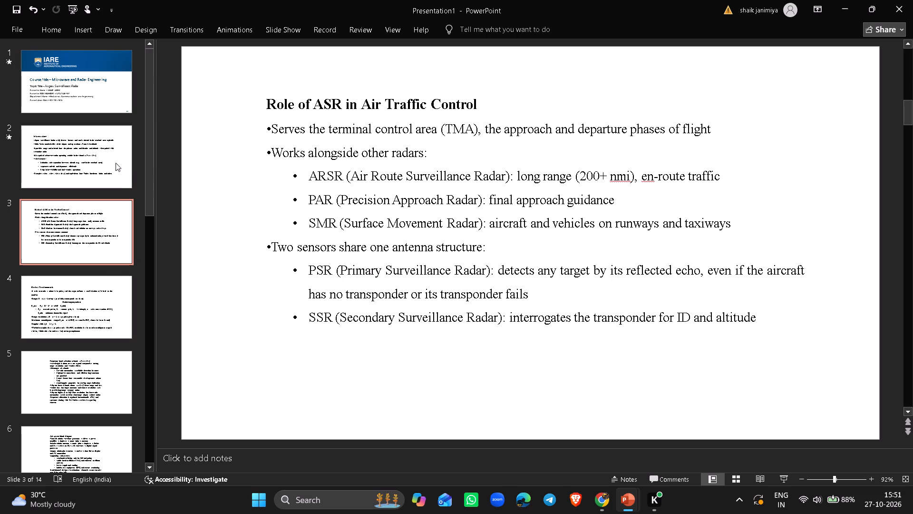
Change slide 2's "Introduction" heading to Times New Roman.
left_click(110, 163)
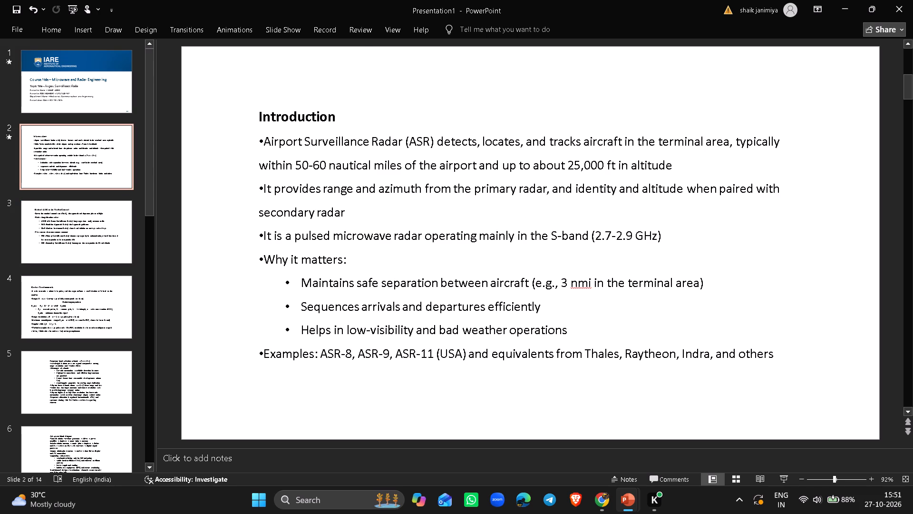
left_click_drag(335, 113, 192, 97)
left_click(238, 57)
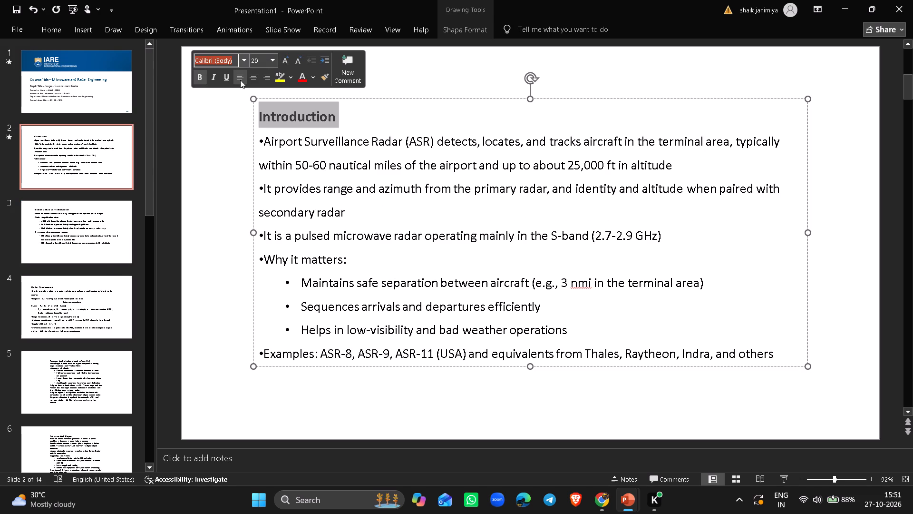
left_click(238, 59)
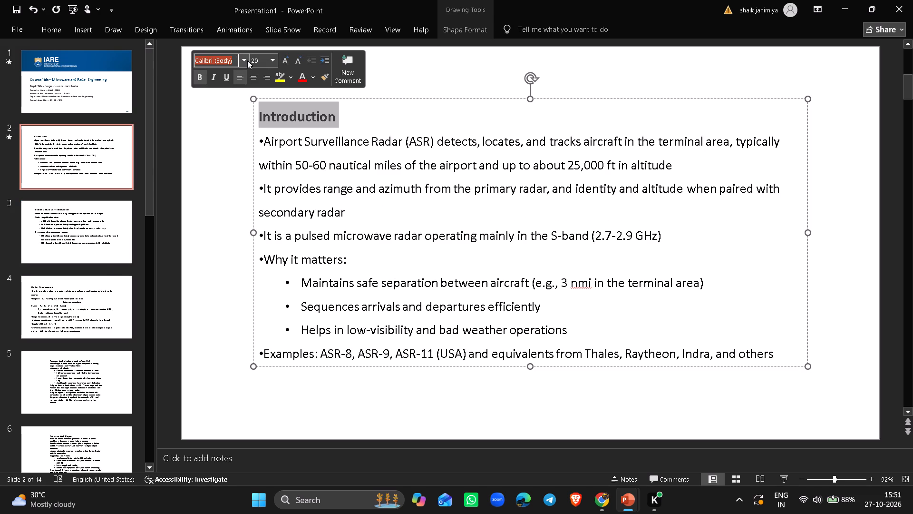
left_click(247, 60)
left_click(249, 128)
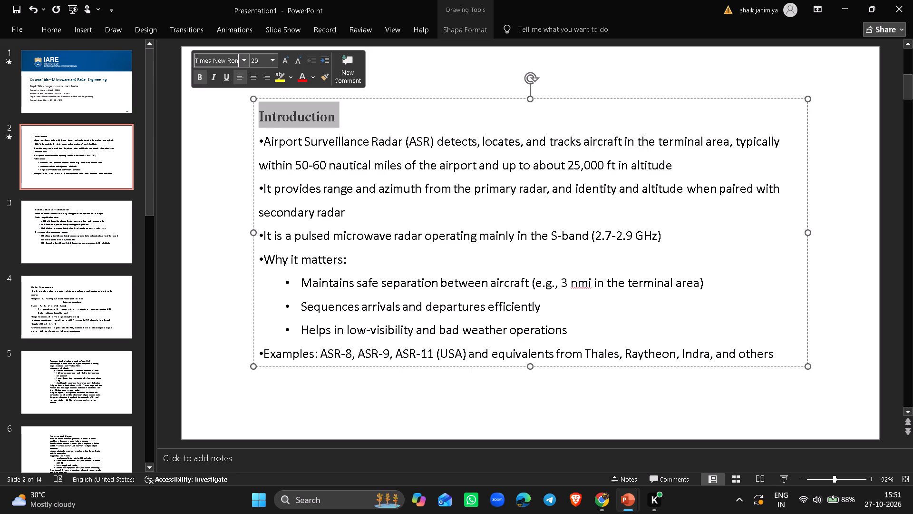
Change all the text below slide 2's "Introduction" heading to Times New Roman.
left_click_drag(776, 352, 275, 141)
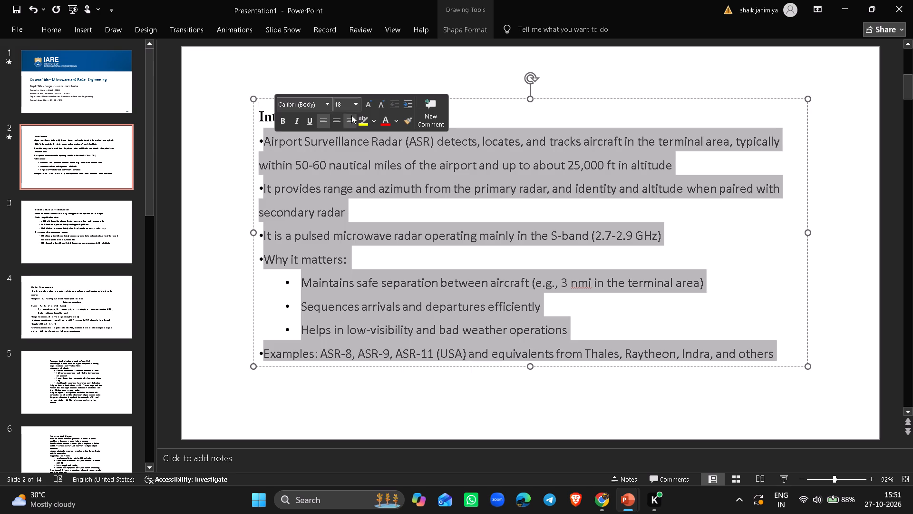
left_click(328, 101)
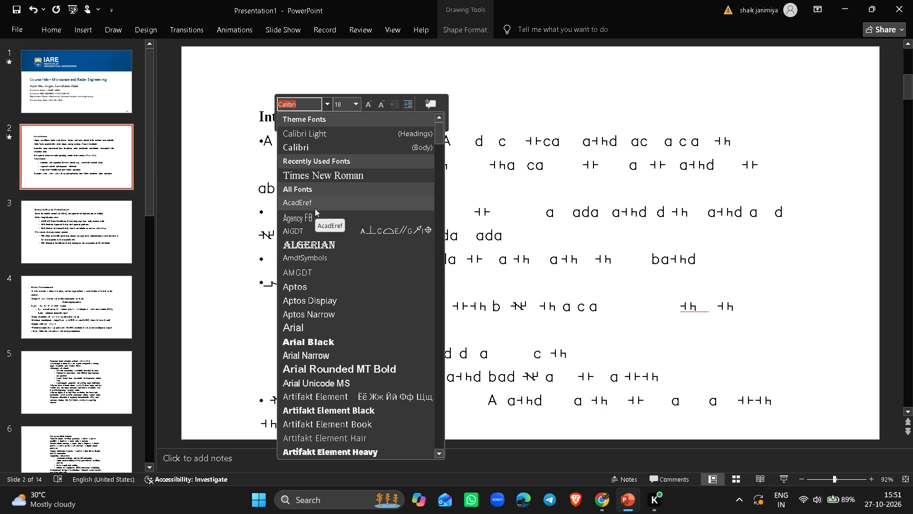
left_click(335, 170)
left_click(222, 179)
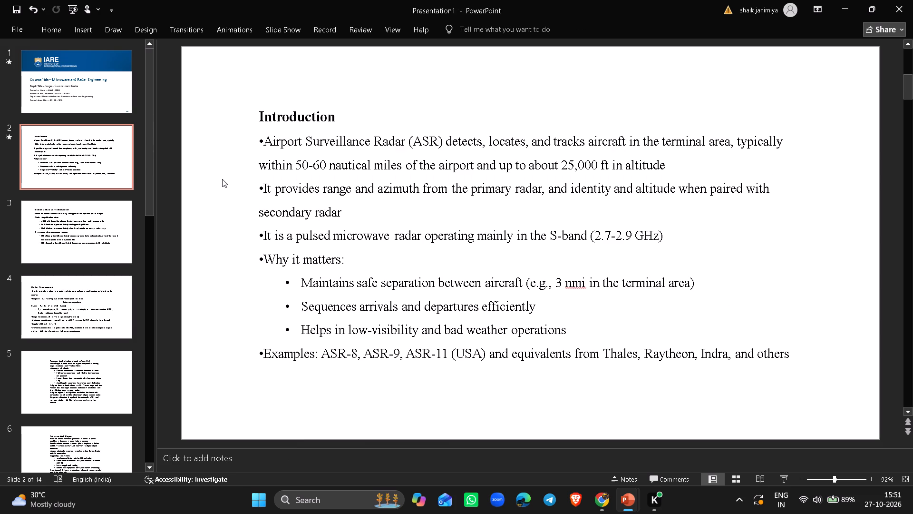
Set the line spacing of all the text in slide 5's "Frequency Band Selection" text box to 1.5.
left_click(80, 311)
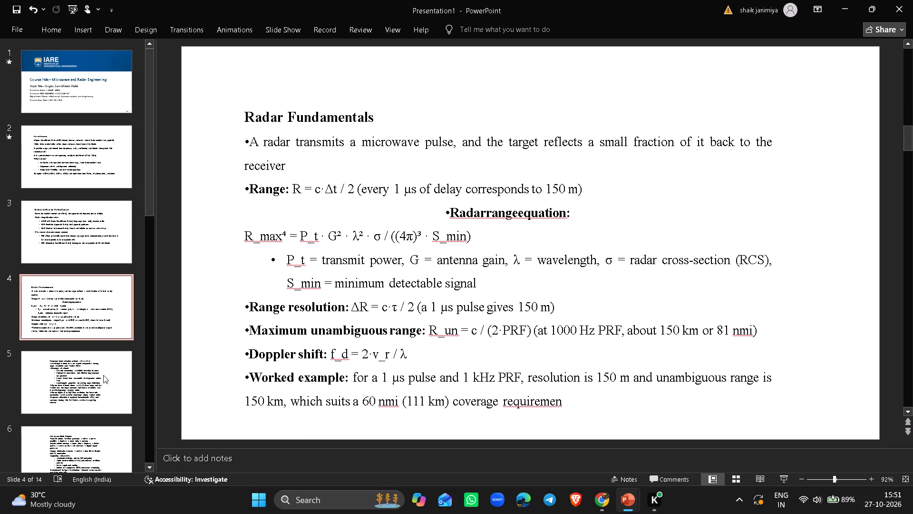
left_click(103, 375)
left_click(471, 296)
key("ctrl+a")
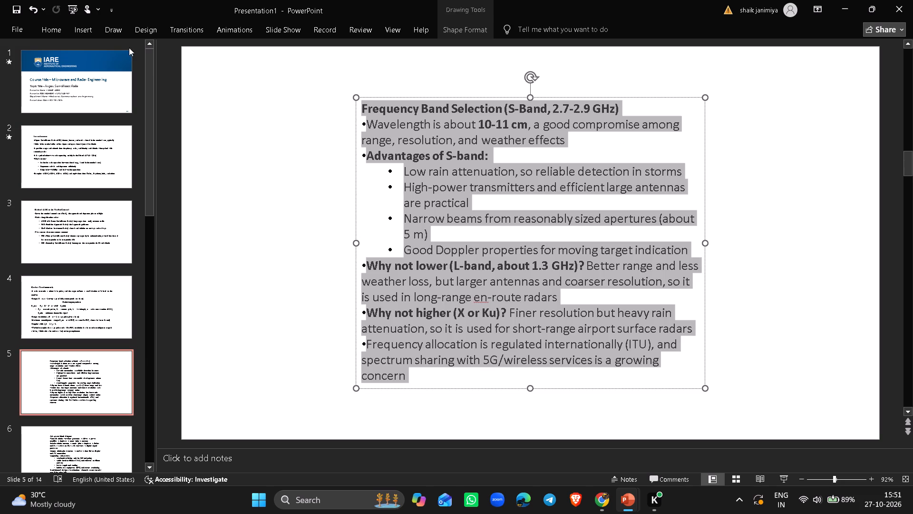
left_click(50, 30)
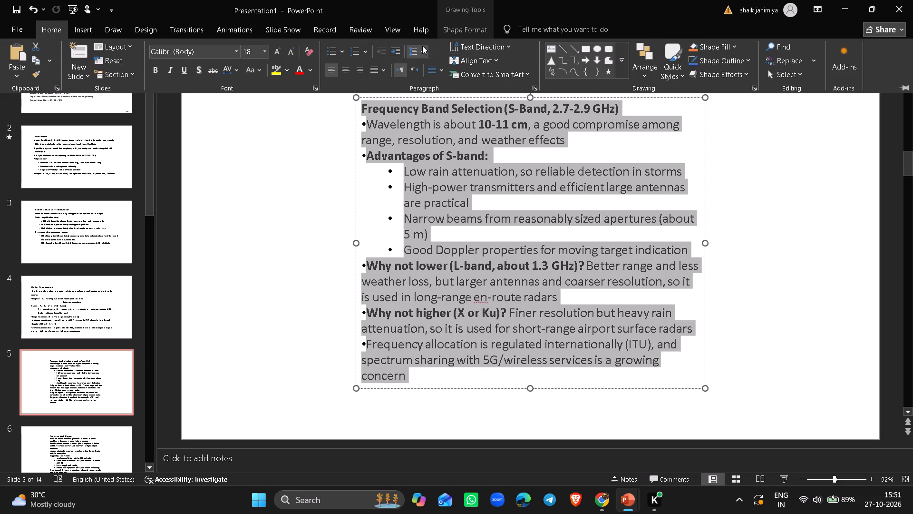
left_click(422, 46)
left_click(427, 79)
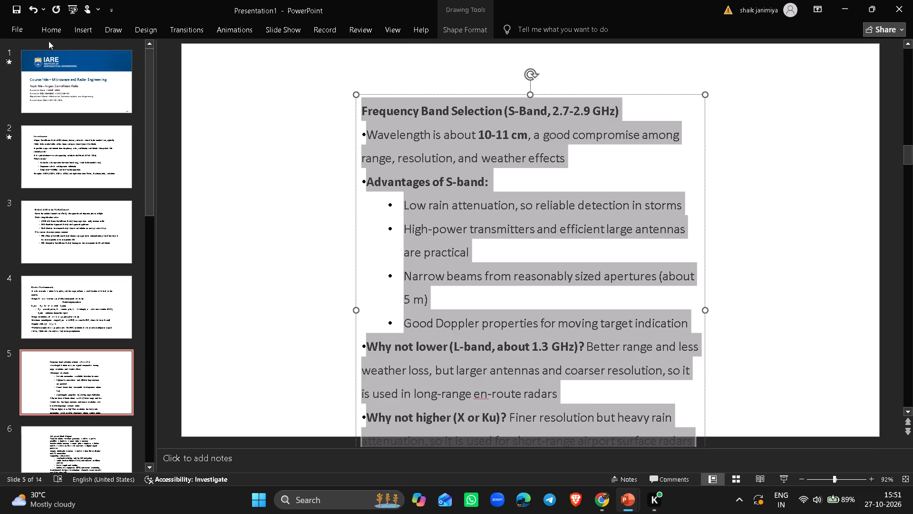
Justify all the text in slide 5's "Frequency Band Selection" text box.
left_click(44, 28)
left_click(373, 70)
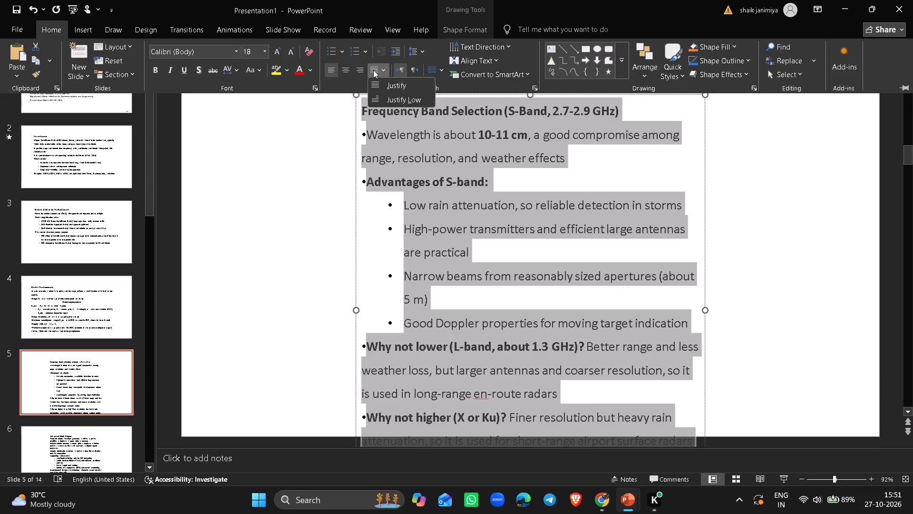
left_click(383, 86)
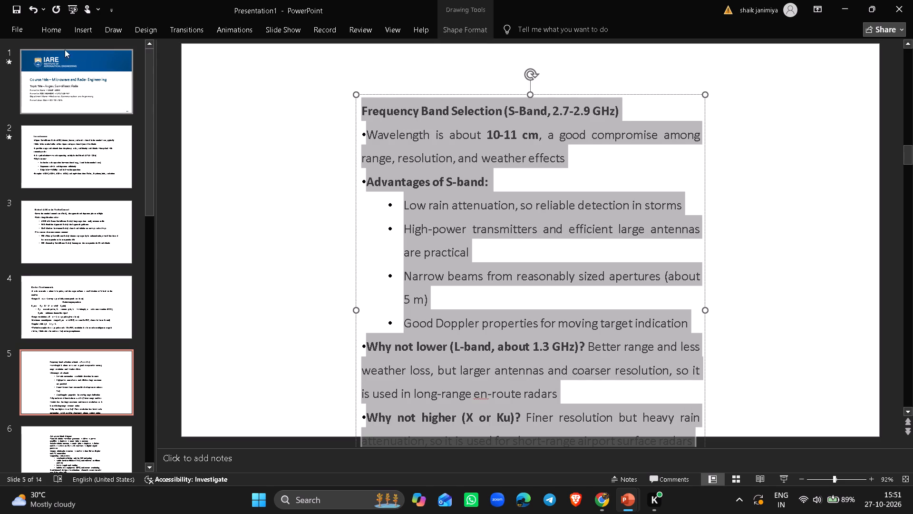
left_click(58, 34)
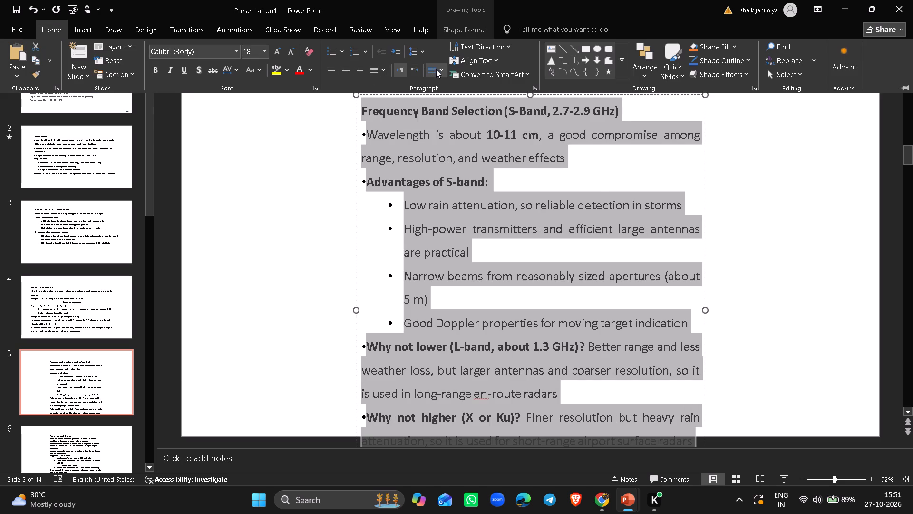
left_click(305, 274)
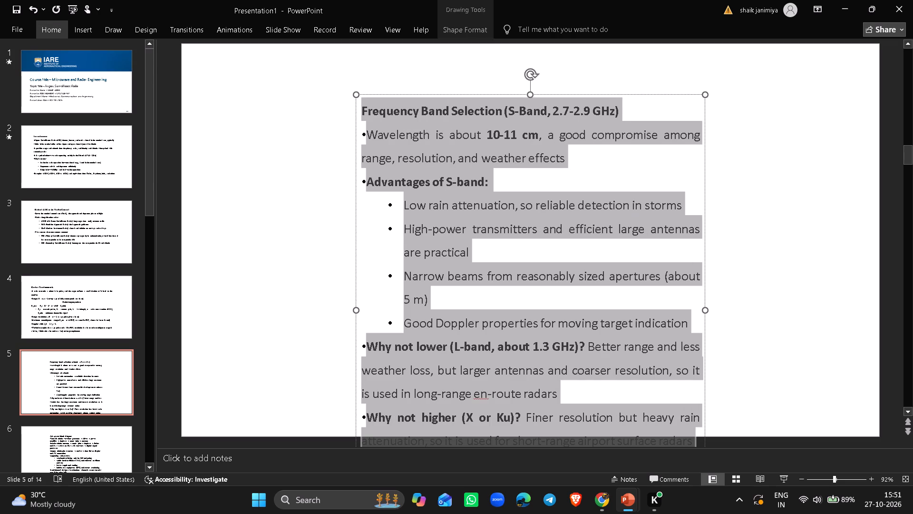
Widen slide 5's text box and move it left and slightly up so it fits inside the slide.
left_click_drag(708, 307, 911, 319)
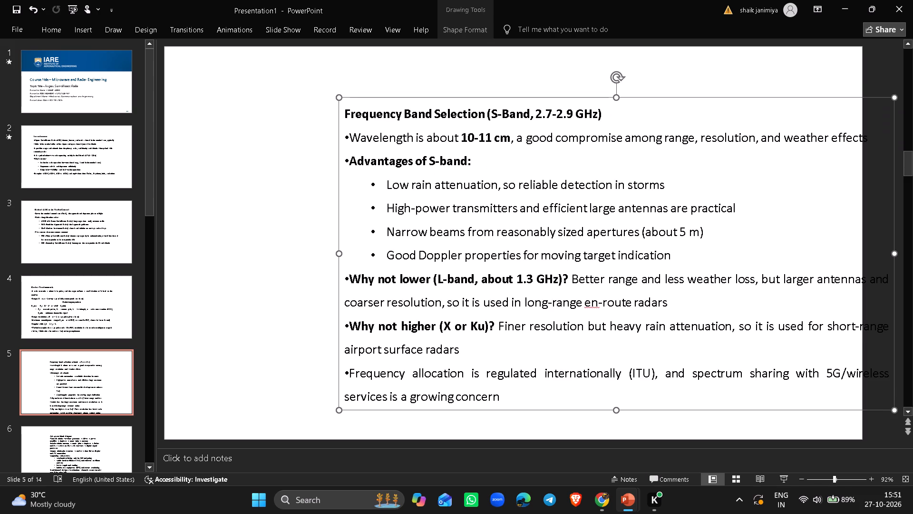
left_click_drag(684, 96, 558, 86)
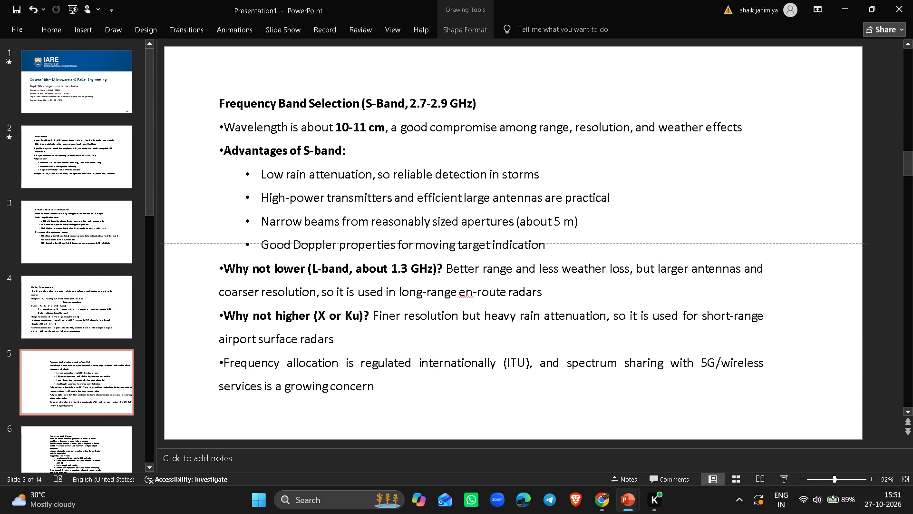
left_click_drag(558, 86, 563, 86)
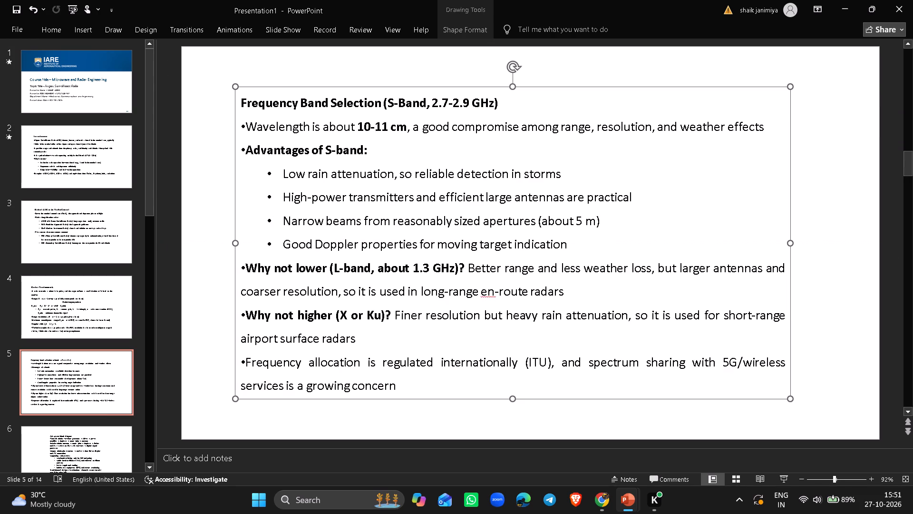
Remove bold from all the text below slide 5's "Frequency Band Selection" heading.
left_click(406, 384)
left_click_drag(406, 384, 216, 130)
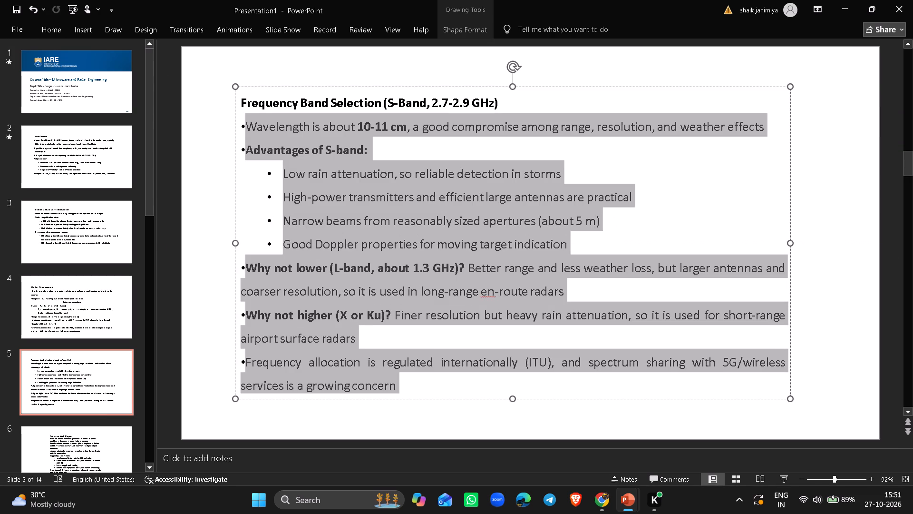
left_click_drag(216, 130, 216, 128)
key("ctrl+b")
key("ctrl+b")
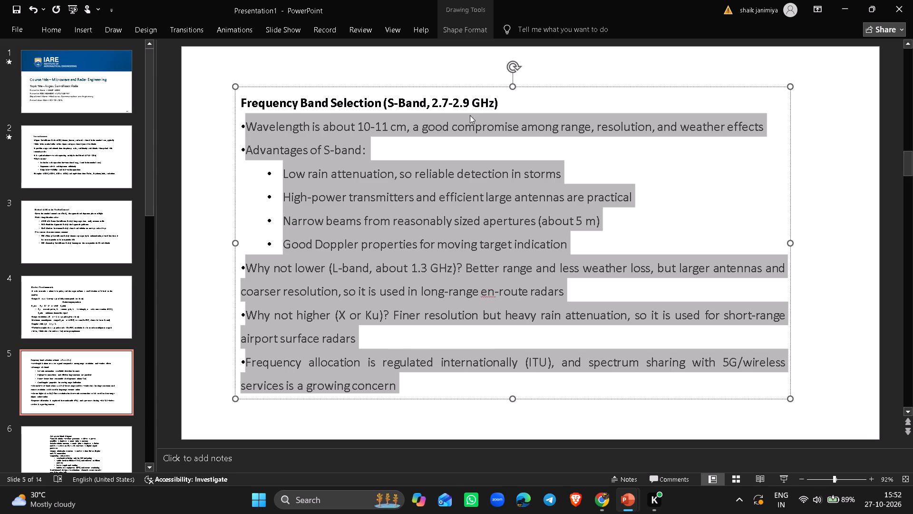
Format slide 5's "Frequency Band Selection (S-Band, 2.7-2.9 GHz)" heading as 20 pt Times New Roman.
left_click(502, 108)
left_click_drag(504, 105, 245, 90)
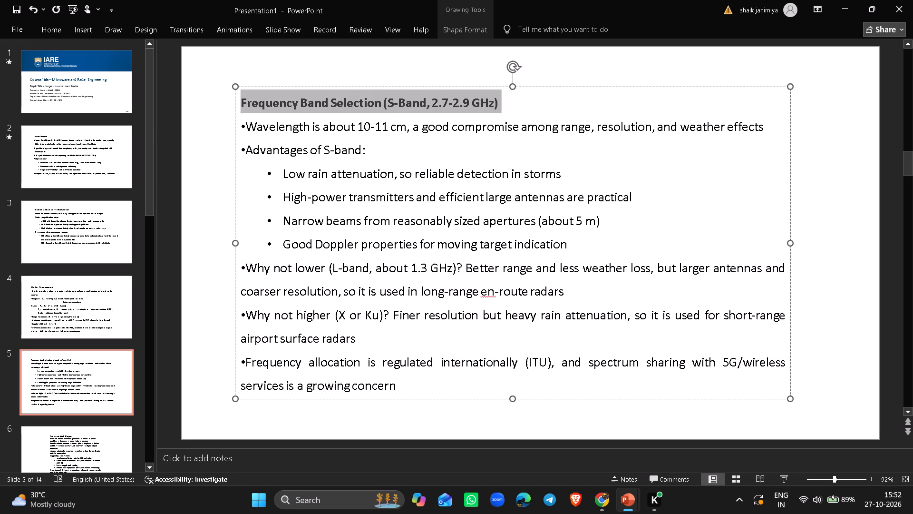
left_click_drag(245, 90, 244, 90)
left_click(336, 57)
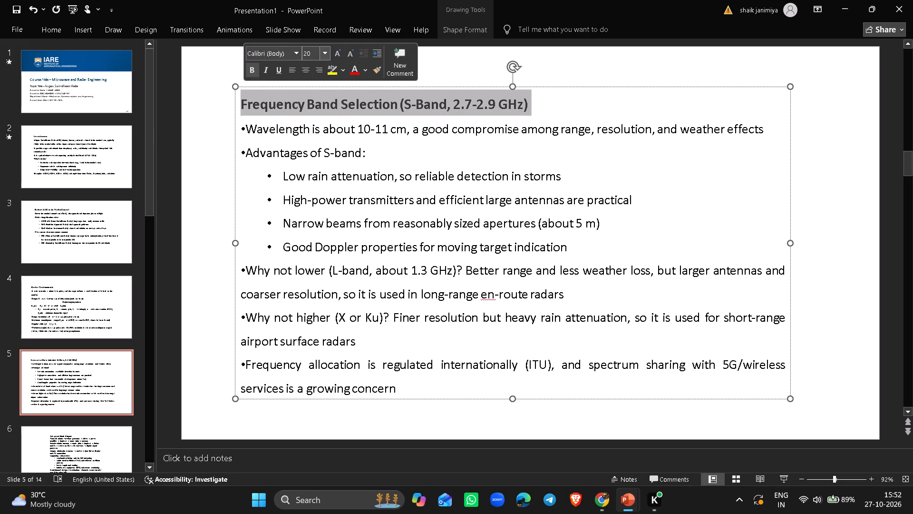
left_click(298, 54)
left_click(299, 125)
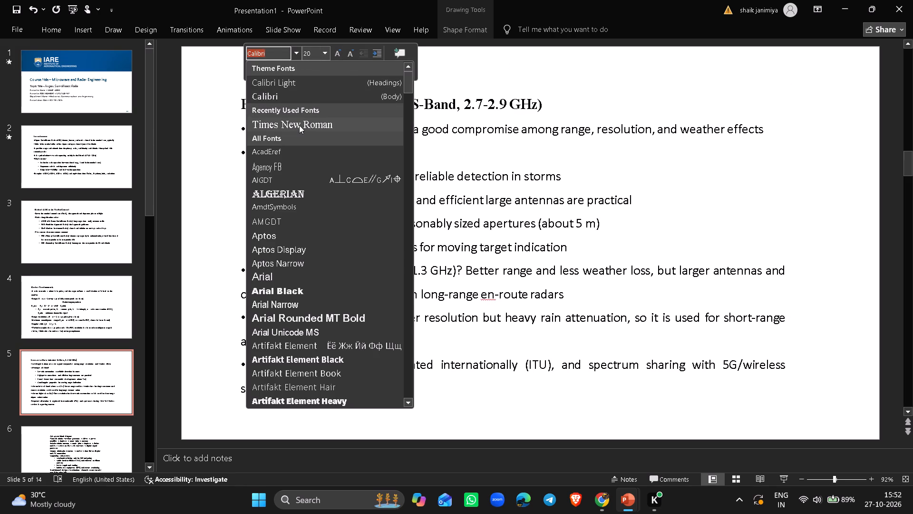
Change all the text below slide 5's "Frequency Band Selection" heading to Times New Roman.
left_click(430, 387)
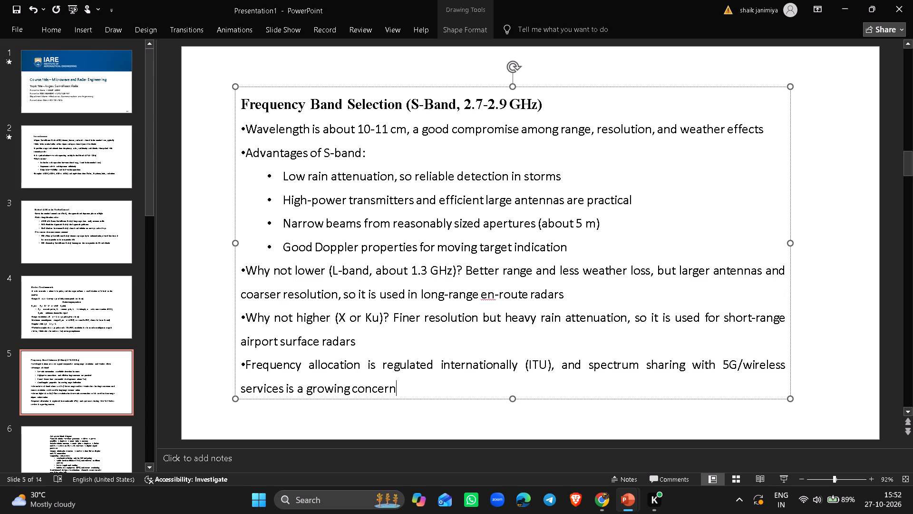
left_click_drag(401, 387, 239, 135)
left_click(290, 99)
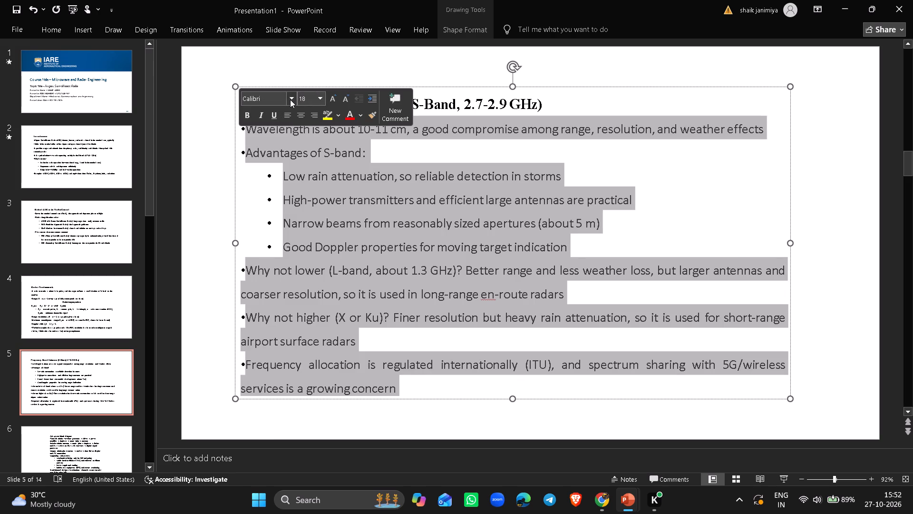
left_click(282, 171)
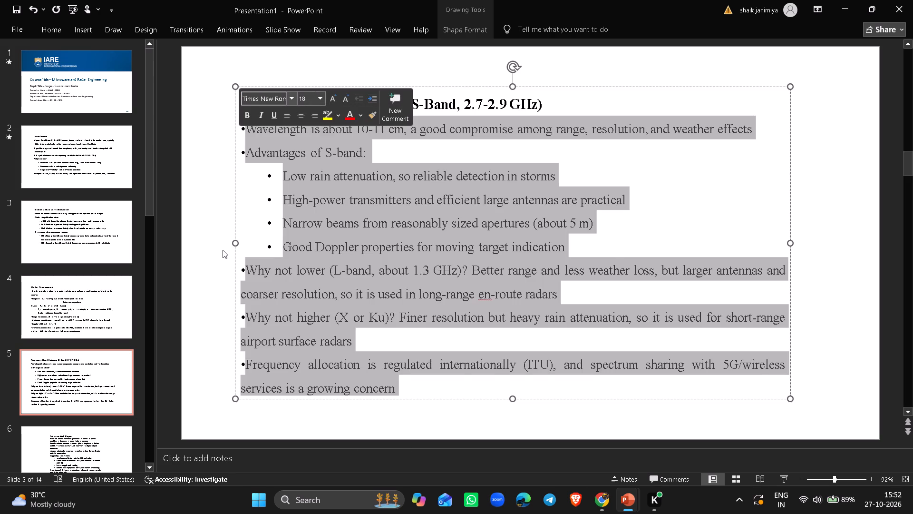
left_click(223, 250)
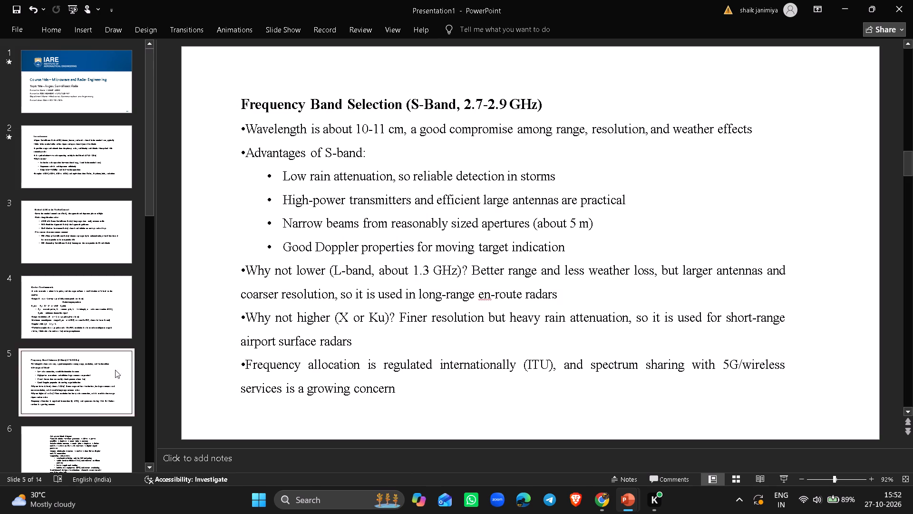
Set the line spacing of all the text in slide 6's "ASR System Block Diagram" text box to 1.5.
left_click(85, 456)
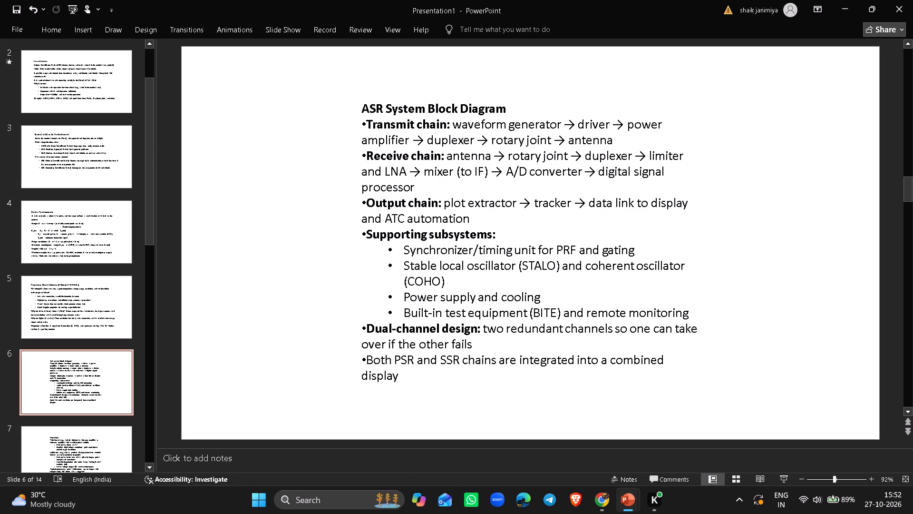
left_click(408, 377)
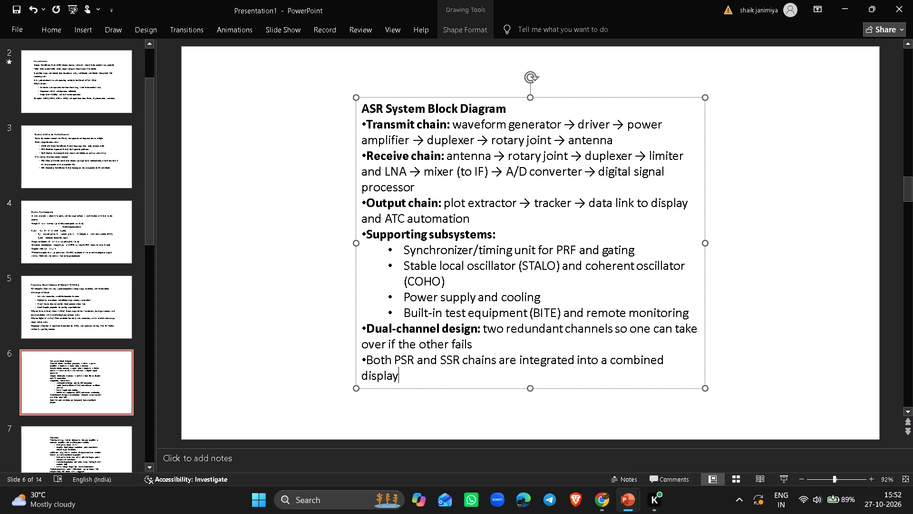
left_click(307, 348)
key("ctrl+a")
left_click(402, 247)
key("ctrl+a")
left_click(41, 35)
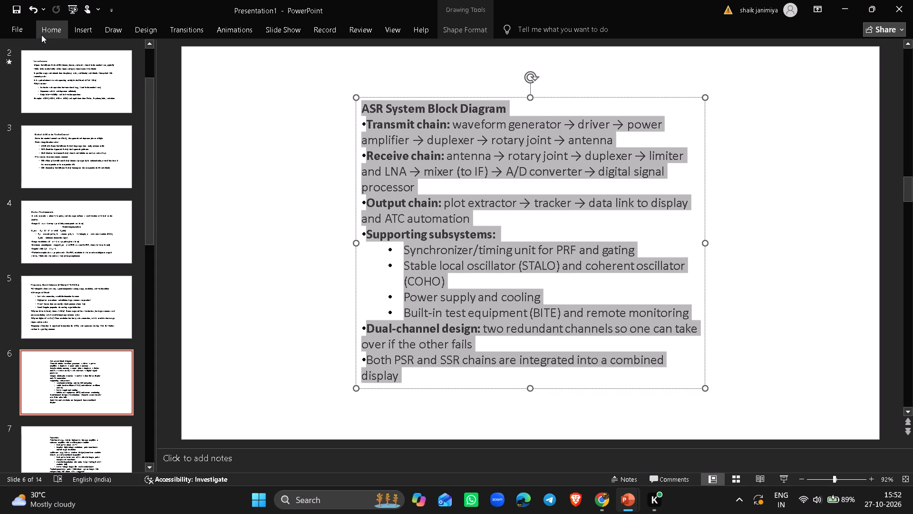
left_click(418, 53)
left_click(433, 80)
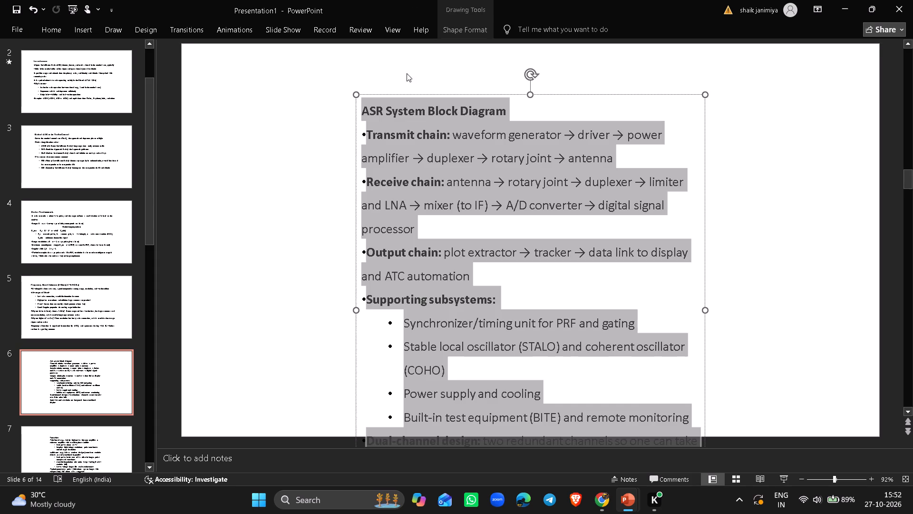
Justify all the text in slide 6's "ASR System Block Diagram" text box.
left_click(56, 29)
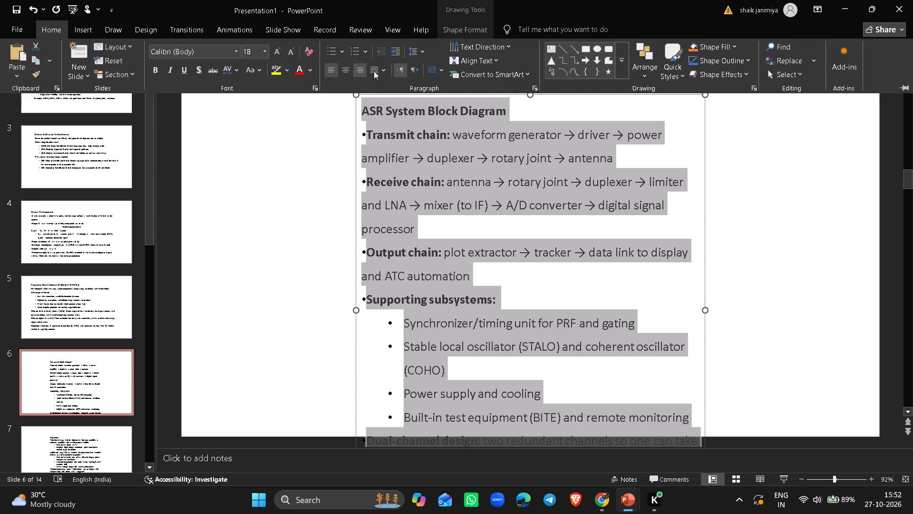
left_click(374, 71)
left_click(394, 89)
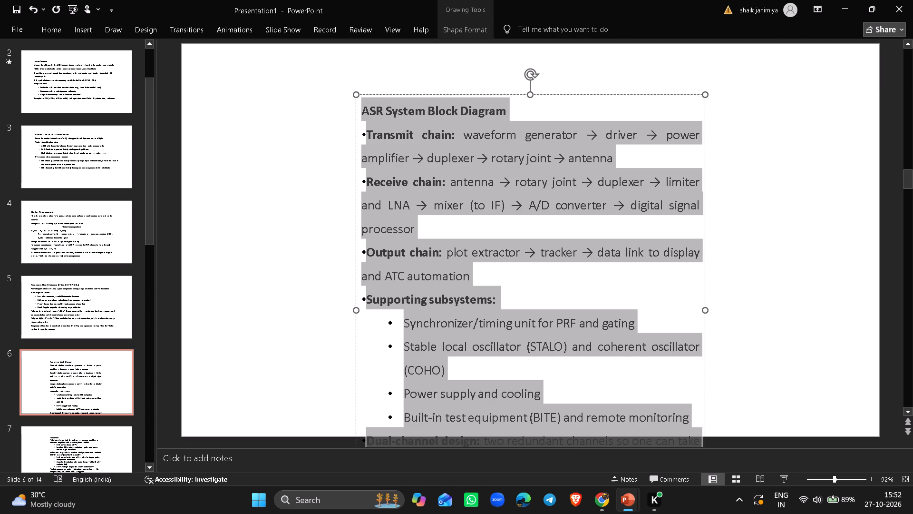
Widen slide 6's text box and move it left and slightly up so it fits inside the slide.
left_click_drag(706, 312, 876, 310)
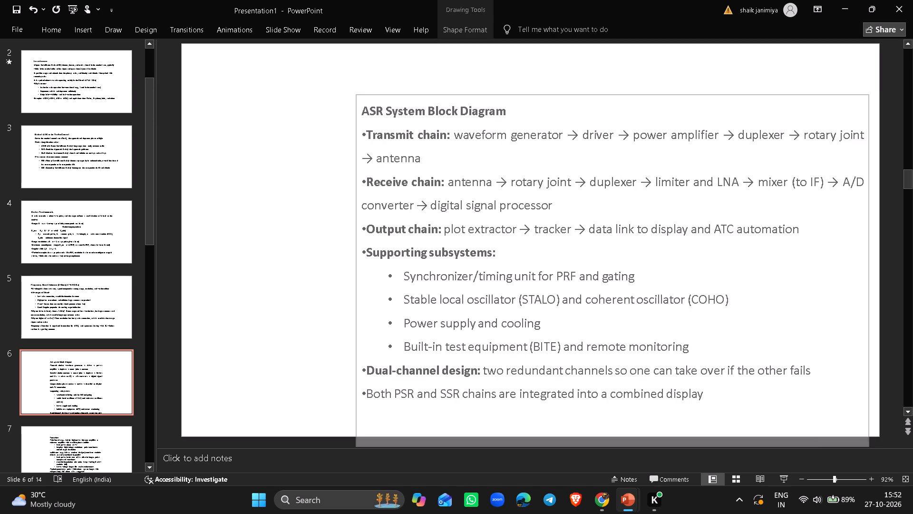
left_click_drag(876, 310, 877, 310)
left_click_drag(604, 98, 477, 88)
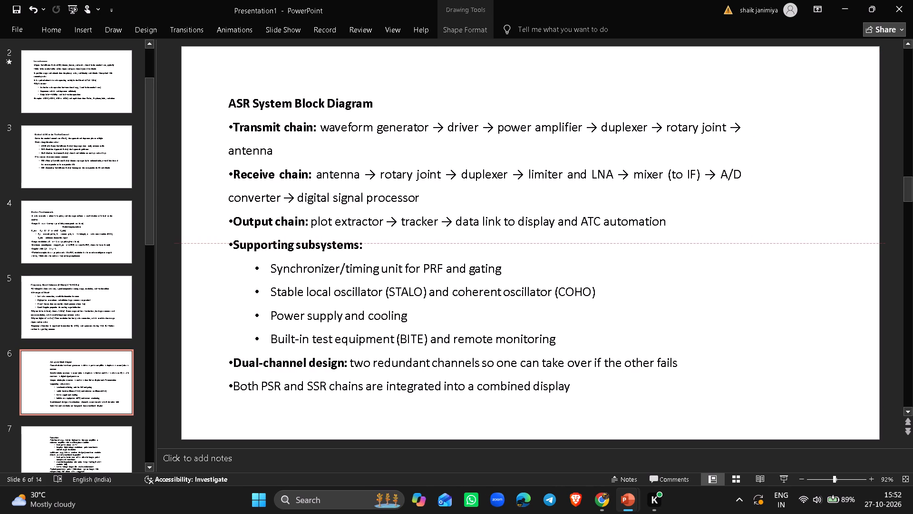
left_click_drag(477, 88, 484, 88)
left_click_drag(758, 245, 795, 246)
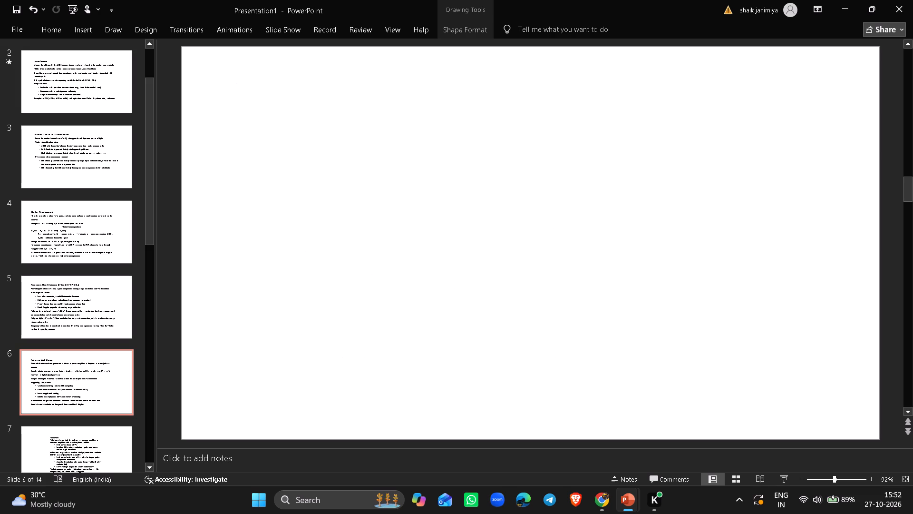
left_click_drag(795, 246, 806, 247)
left_click(446, 423)
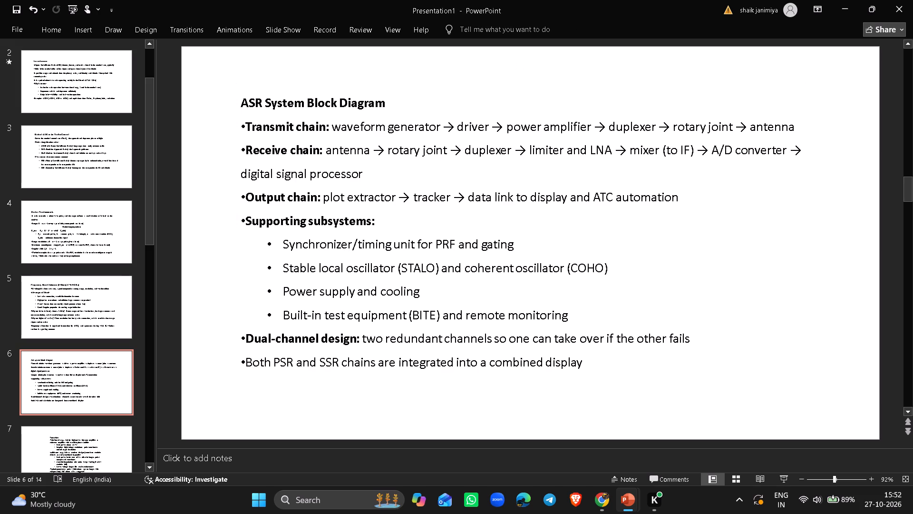
Format slide 6's "ASR System Block Diagram" heading as 20 pt Times New Roman.
left_click(363, 173)
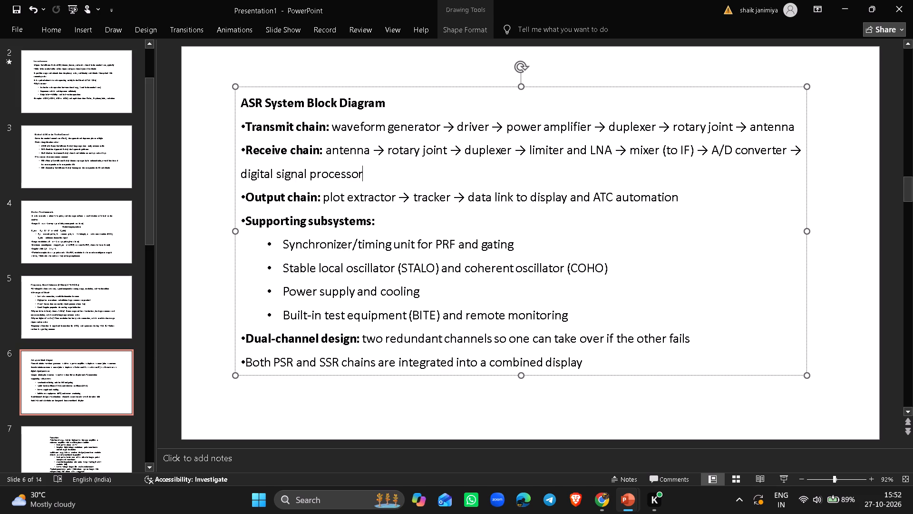
left_click_drag(404, 95, 197, 69)
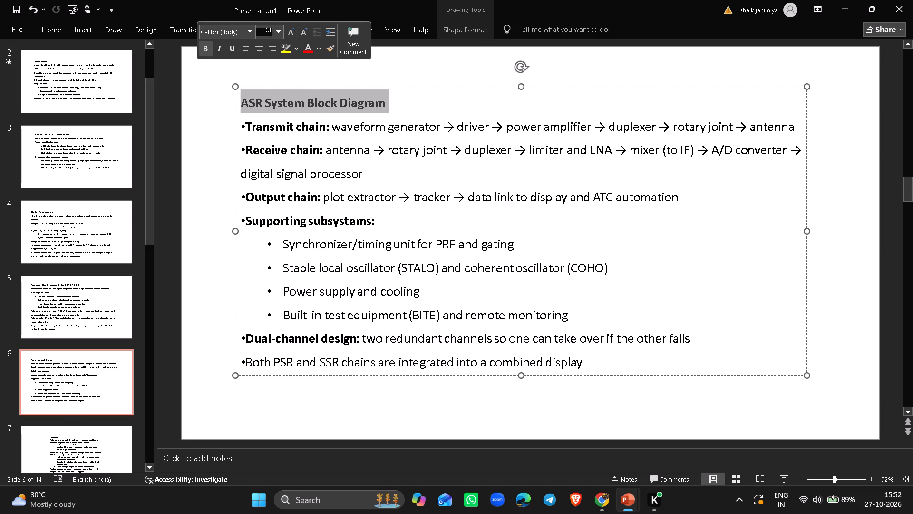
left_click(289, 34)
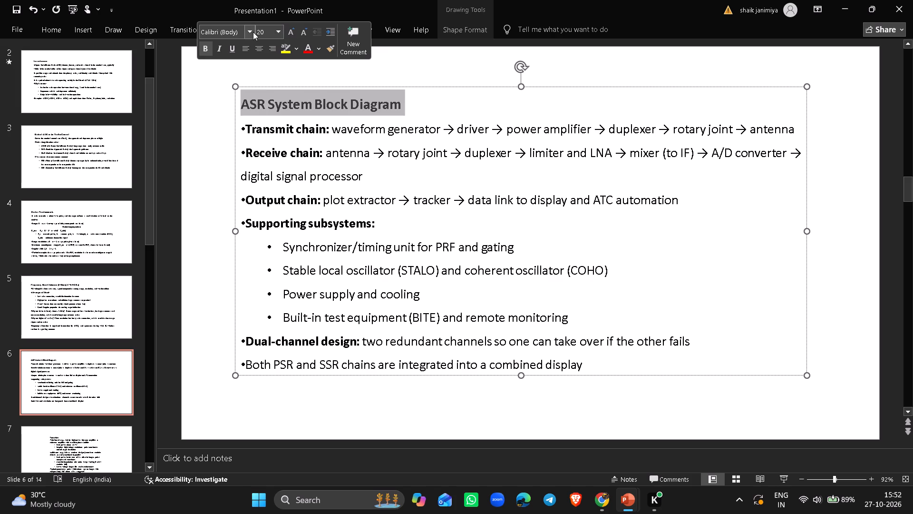
left_click(253, 32)
left_click(254, 102)
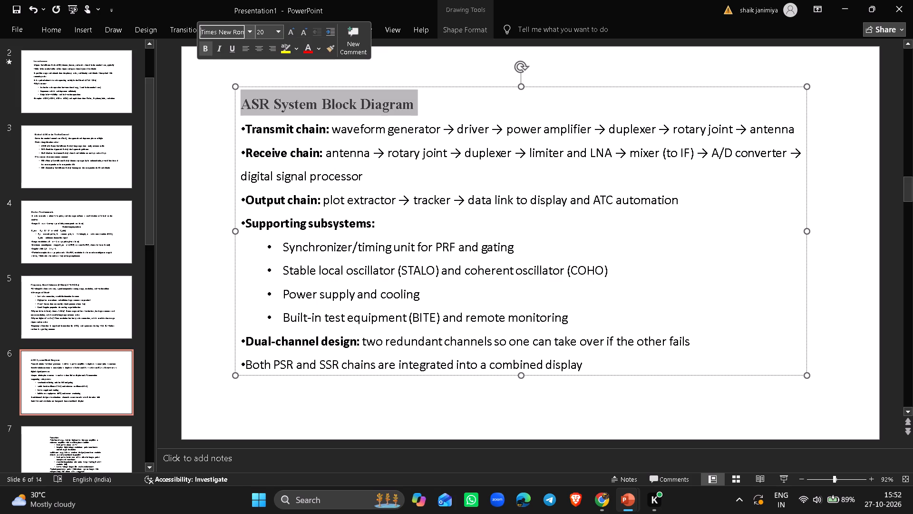
Change all the text below slide 6's "ASR System Block Diagram" heading to Times New Roman.
left_click_drag(589, 367, 244, 136)
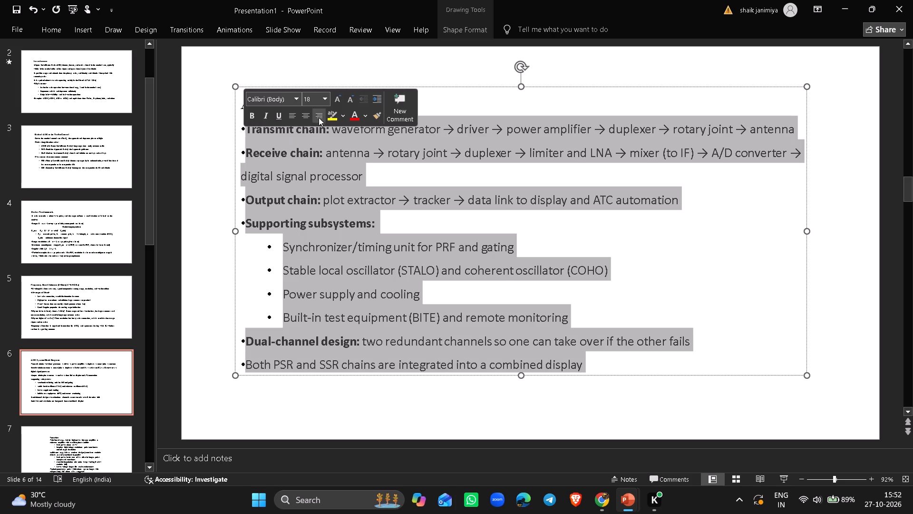
double_click(291, 96)
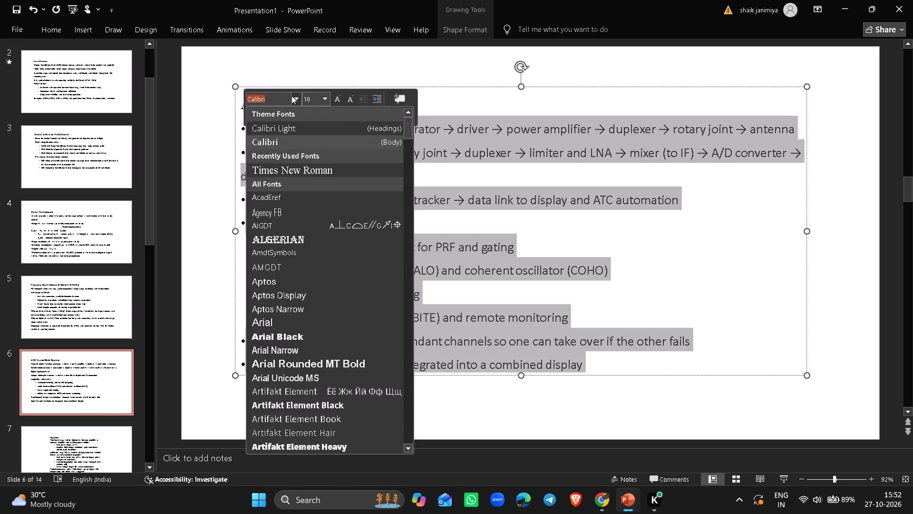
left_click(296, 98)
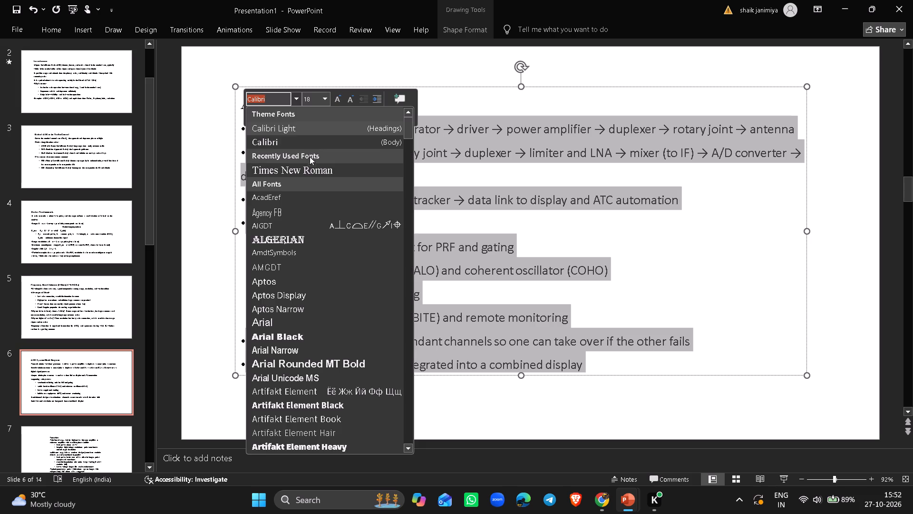
left_click(310, 170)
left_click(468, 282)
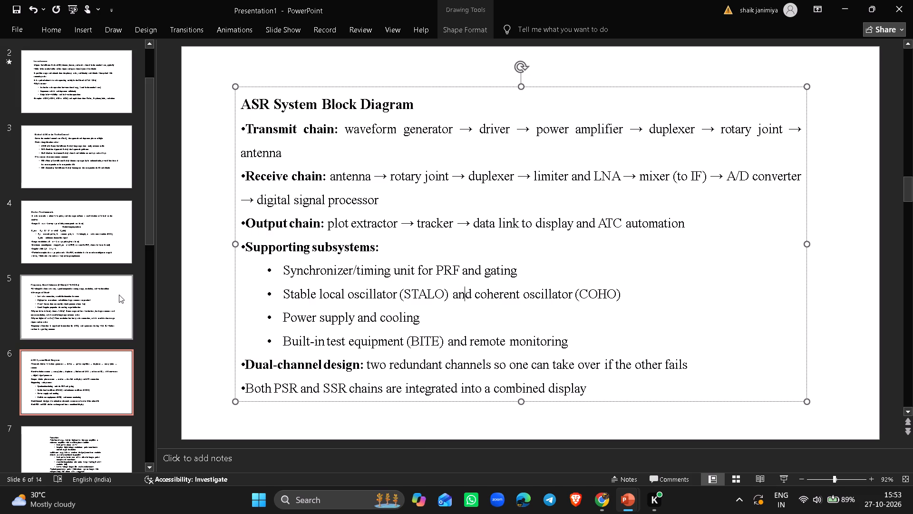
Set the line spacing of all the text in slide 7's "Transmitter" text box to 1.5.
left_click(94, 461)
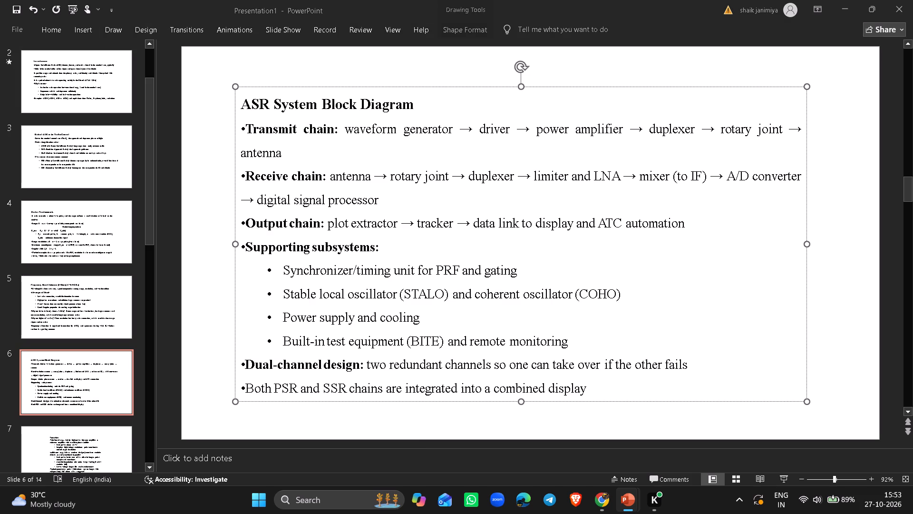
left_click(118, 437)
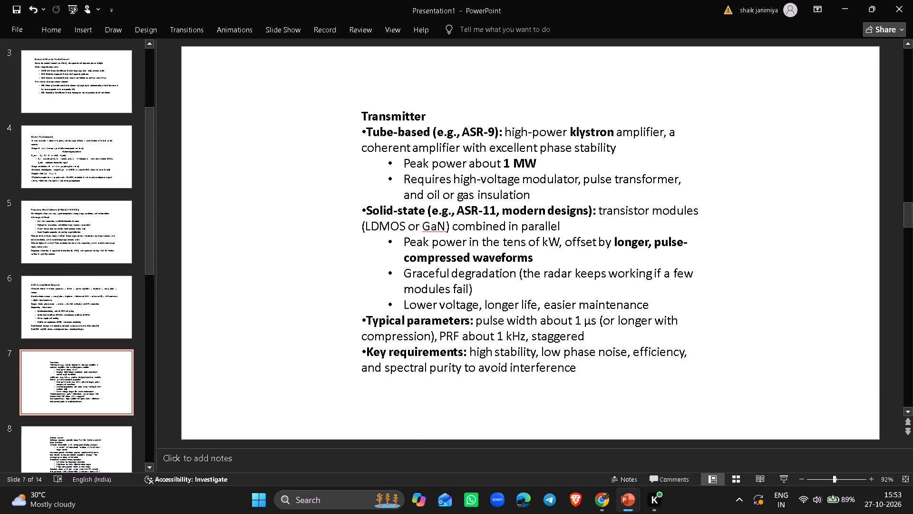
left_click(448, 310)
key("ctrl+a")
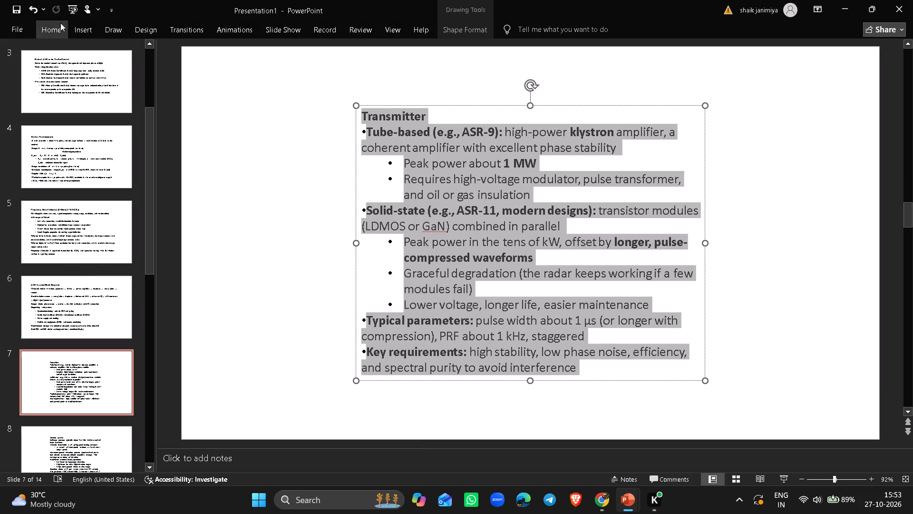
left_click(61, 25)
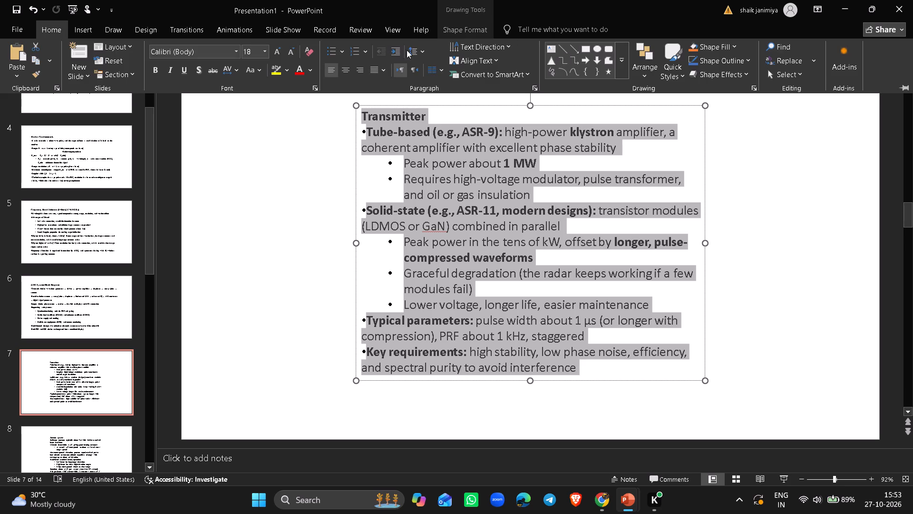
left_click(414, 50)
left_click(429, 81)
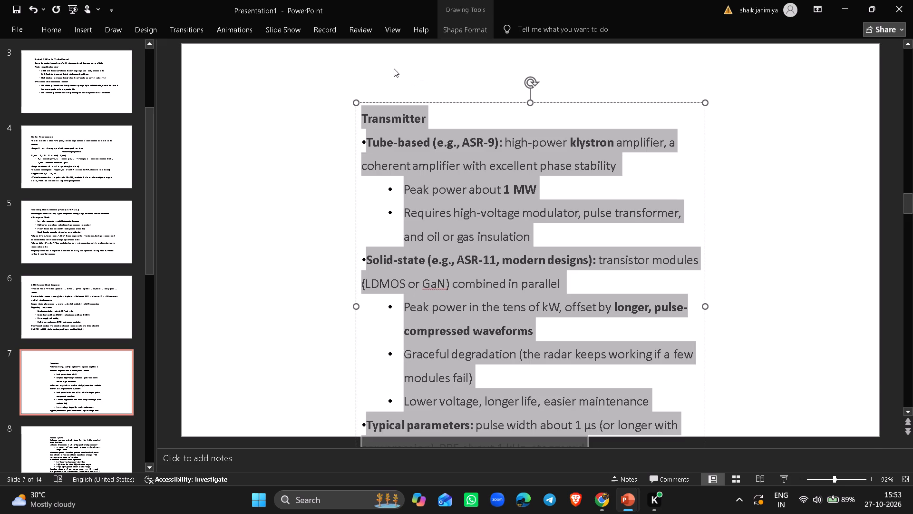
Justify all the text in slide 7's "Transmitter" text box.
left_click(39, 34)
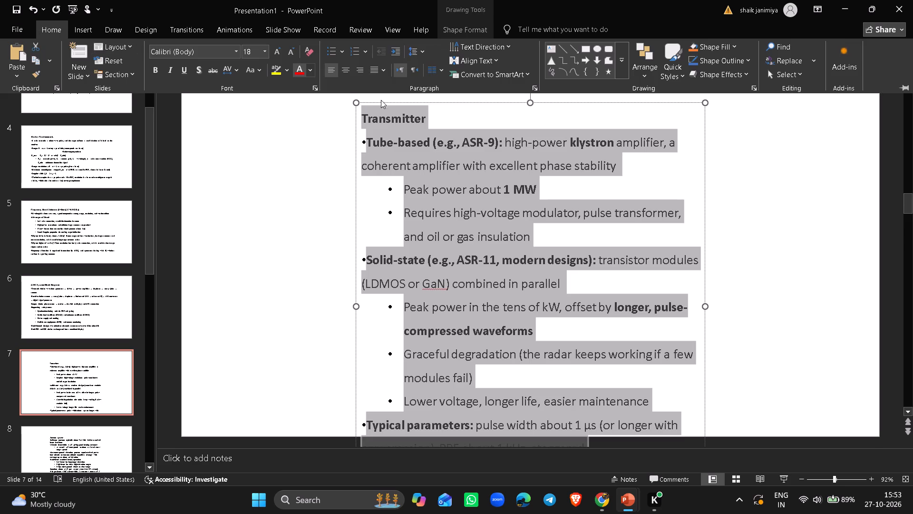
left_click(380, 72)
left_click(404, 81)
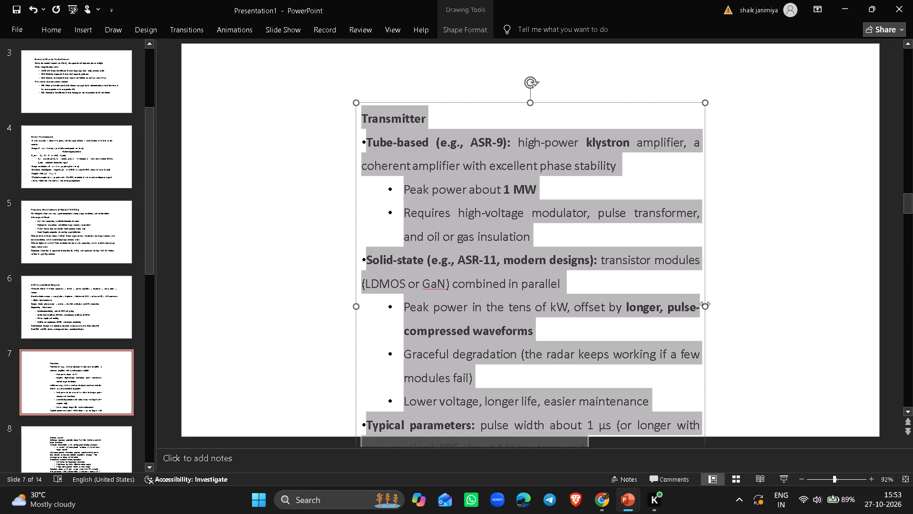
Widen slide 7's "Transmitter" text box and move it so all its text fits on the slide.
left_click_drag(705, 304, 859, 317)
left_click_drag(630, 100, 539, 76)
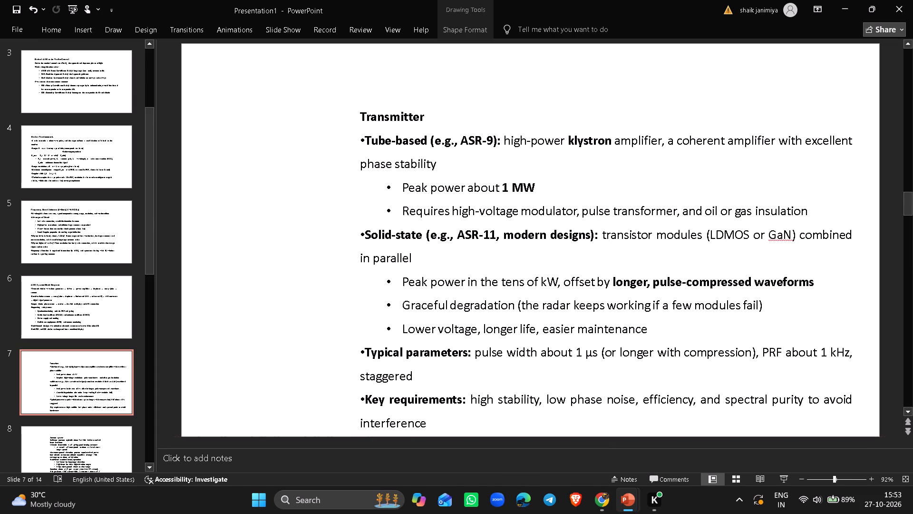
left_click_drag(539, 76, 520, 70)
Change all the text in slide 7's "Transmitter" text box to Times New Roman.
left_click_drag(330, 404, 238, 97)
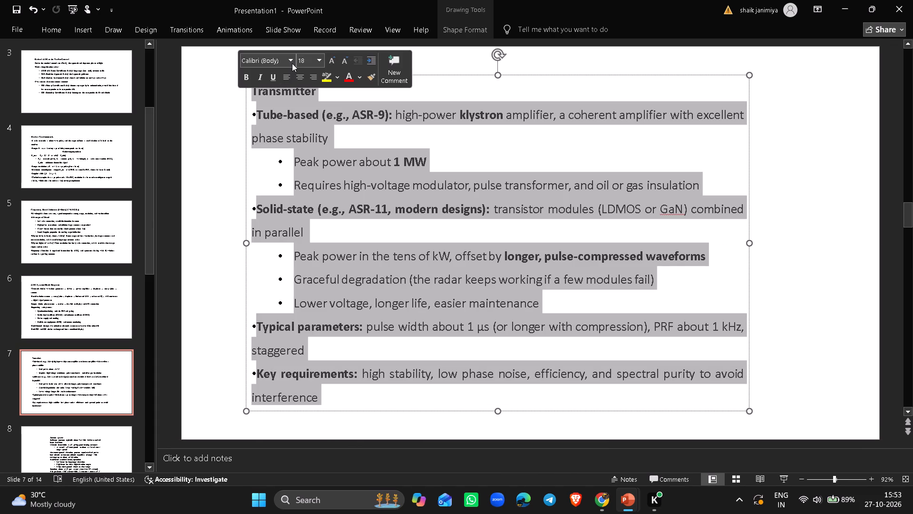
left_click(292, 63)
left_click(281, 136)
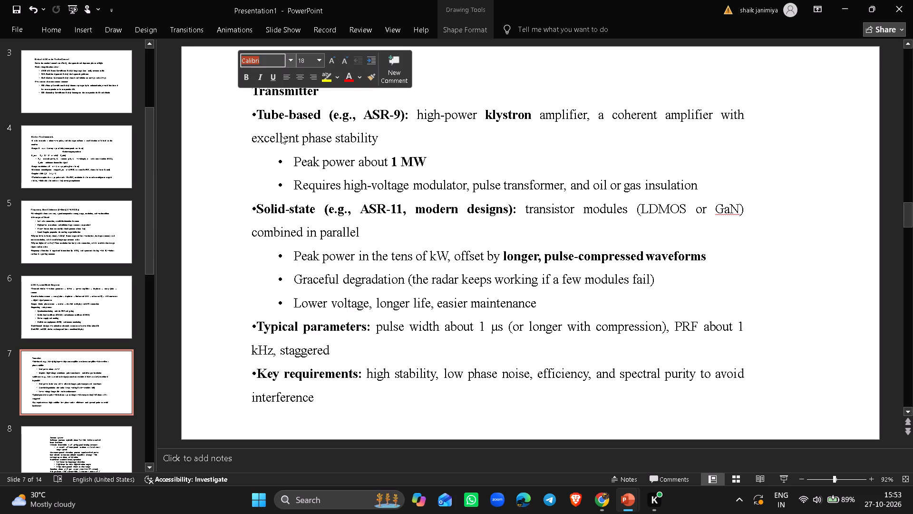
Set slide 7's "Transmitter" heading to 20 pt.
left_click(442, 84)
left_click_drag(386, 80, 241, 74)
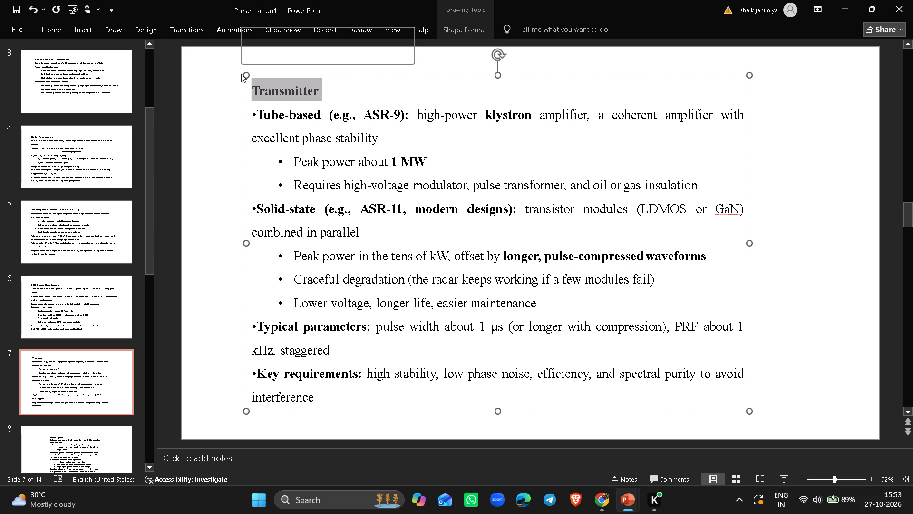
left_click(330, 35)
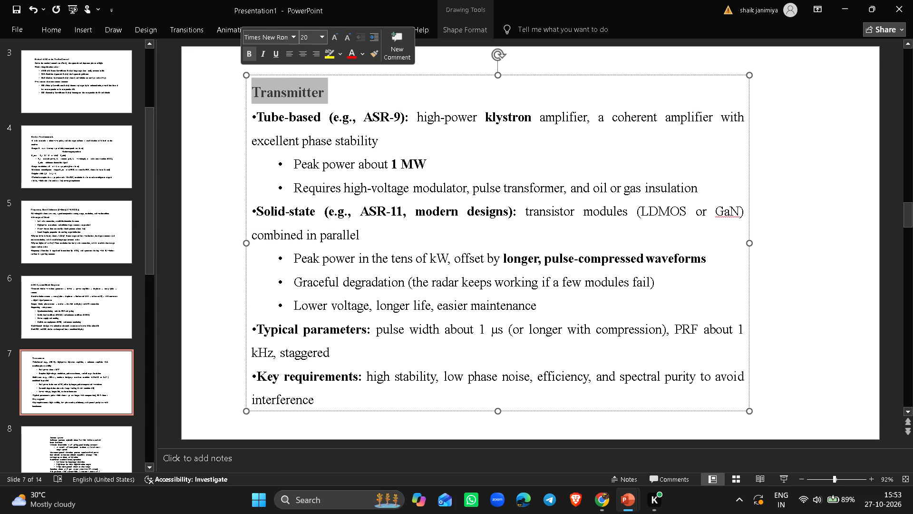
left_click(398, 376)
Set the line spacing of all the text in slide 8's "Antenna System" text box to 1.5.
left_click(113, 451)
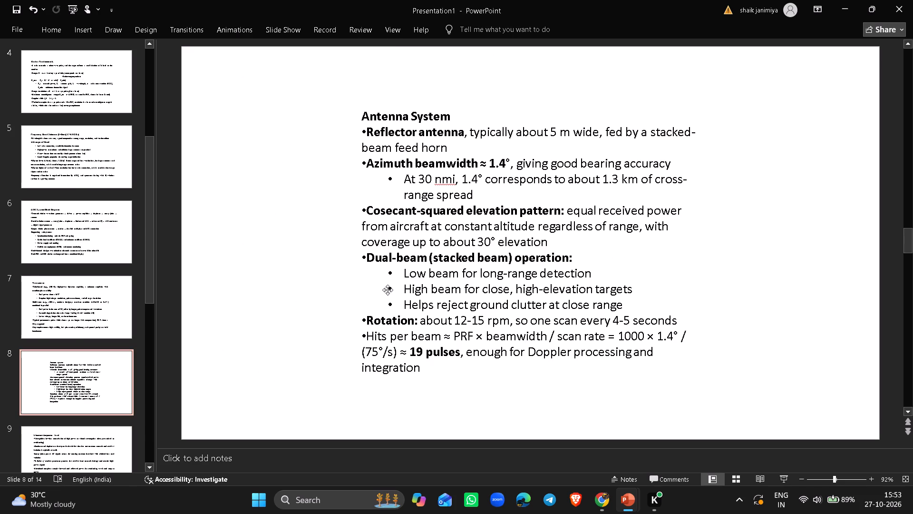
left_click(388, 290)
key("ctrl+a")
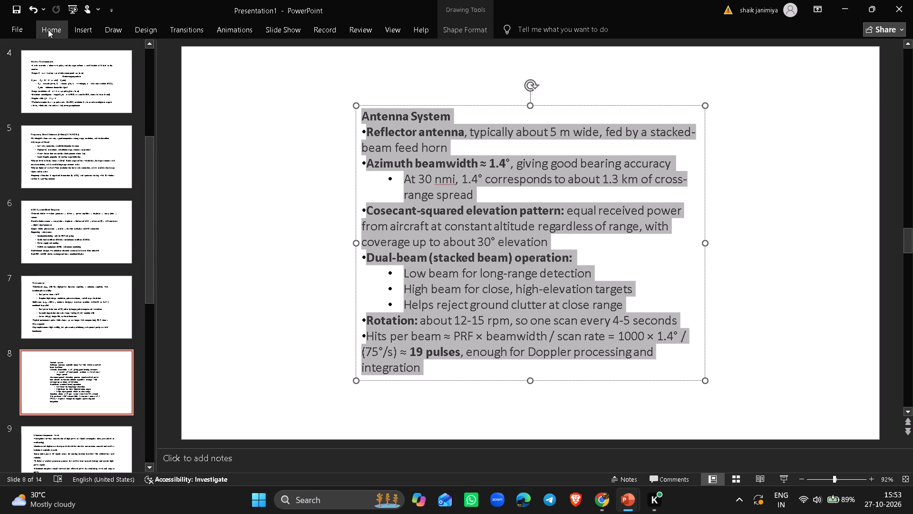
left_click(48, 30)
left_click(424, 53)
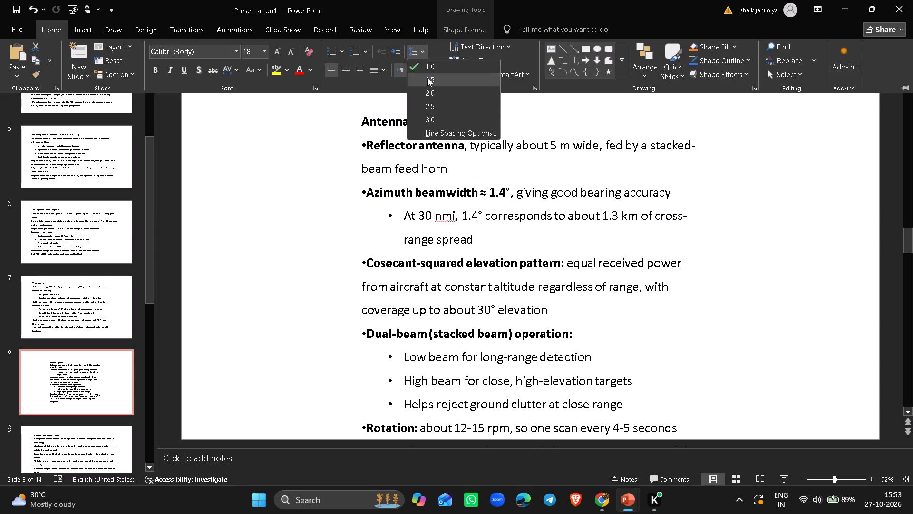
left_click(427, 78)
Justify all the text in slide 8's "Antenna System" text box.
left_click(48, 33)
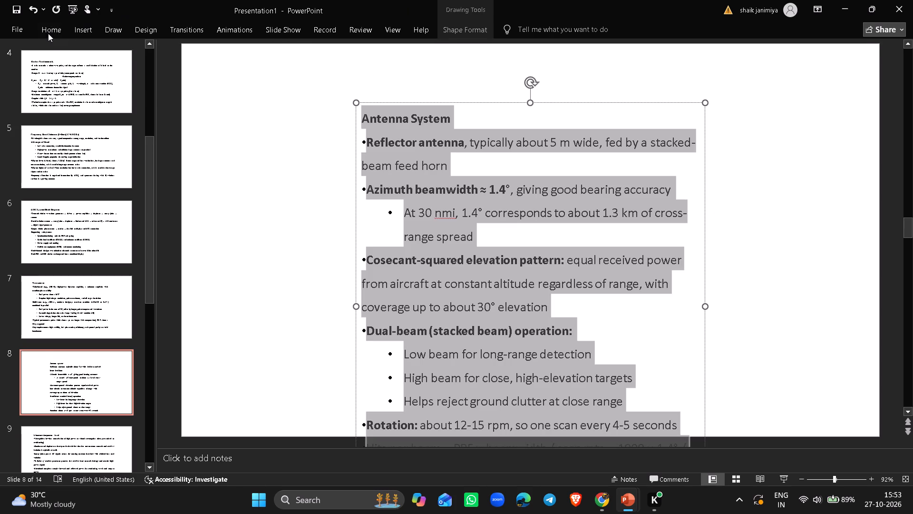
left_click(378, 69)
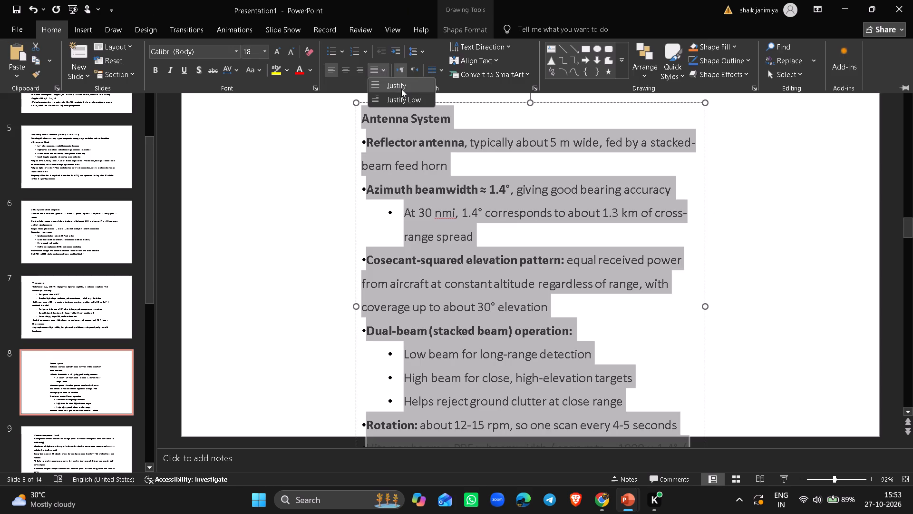
left_click(401, 89)
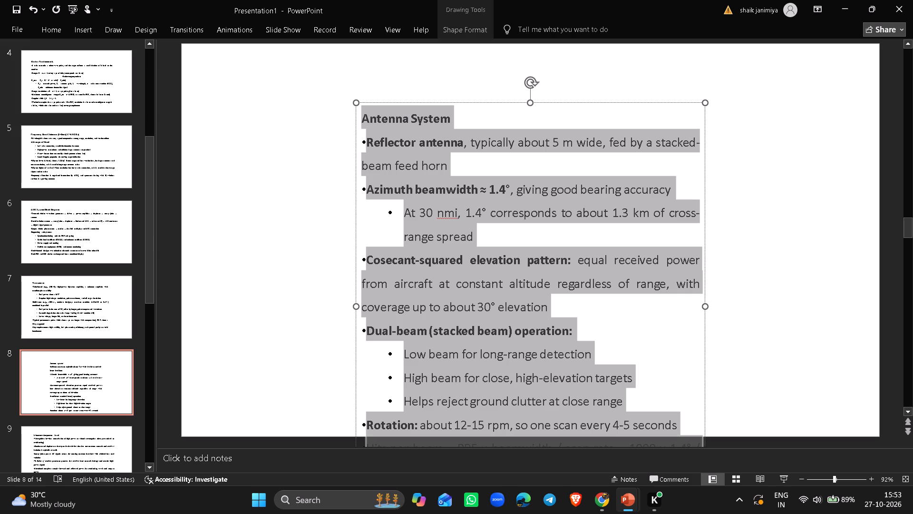
Change all the text in slide 8's "Antenna System" text box to Times New Roman.
right_click(466, 214)
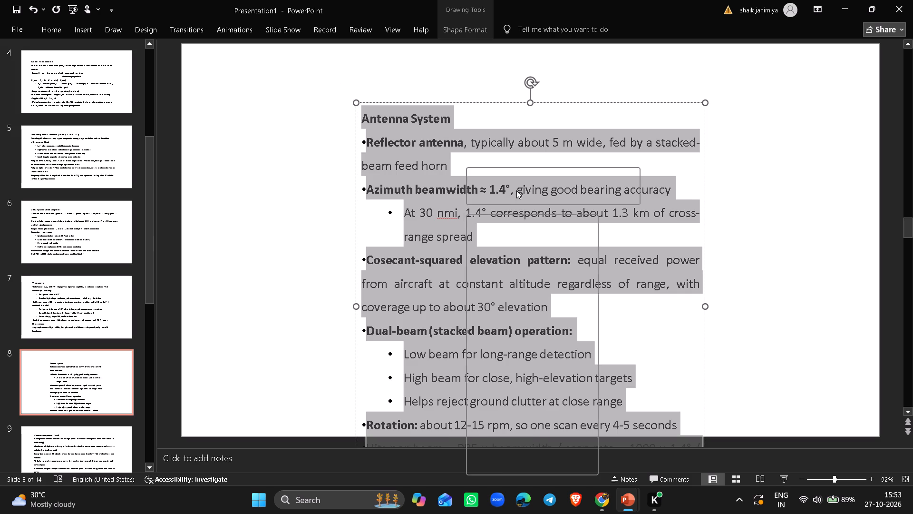
left_click(523, 176)
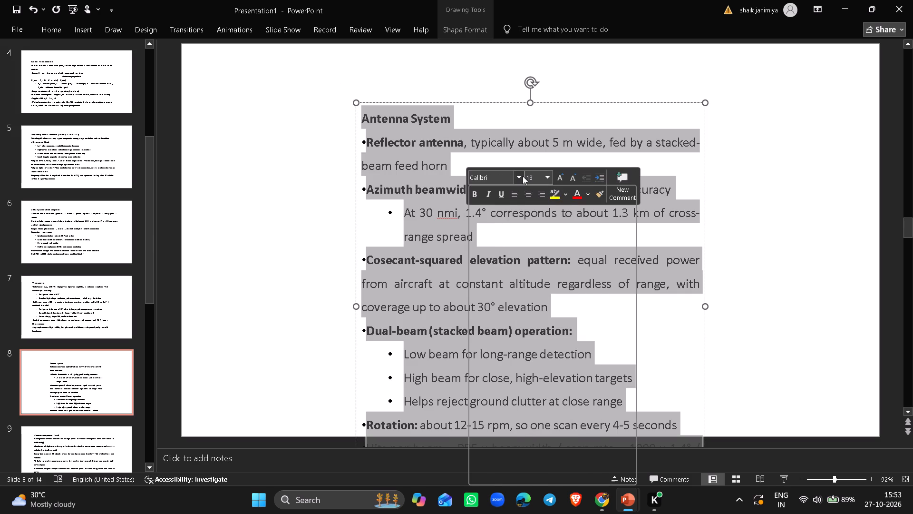
left_click(523, 251)
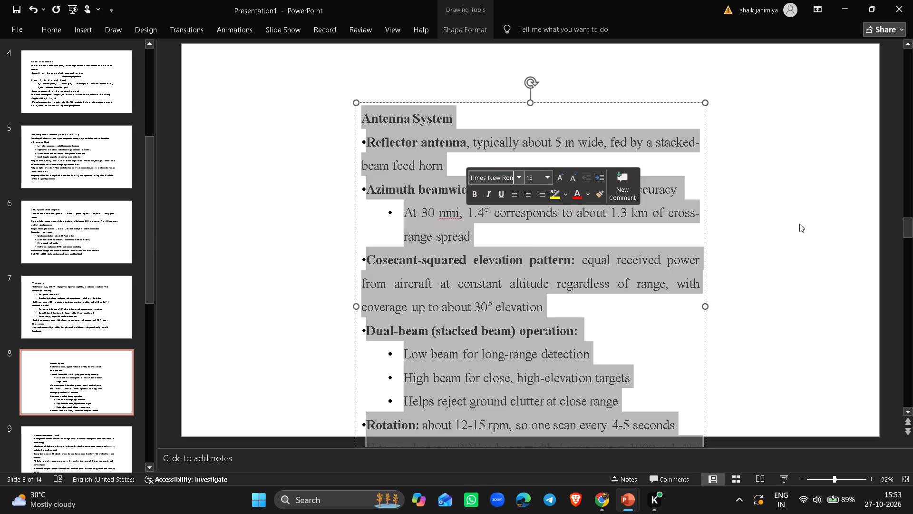
Widen slide 8's "Antenna System" text box and move it so all its text fits on the slide.
left_click_drag(706, 305, 902, 275)
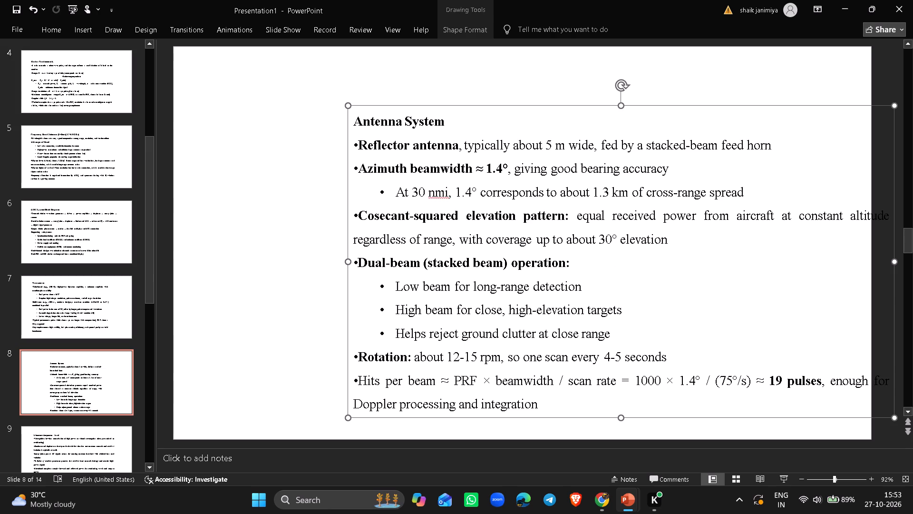
left_click_drag(658, 105, 563, 70)
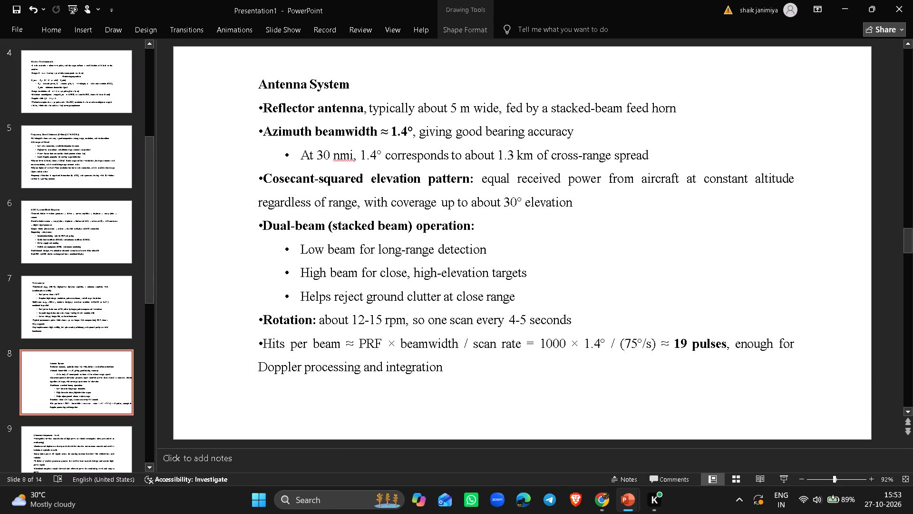
left_click_drag(563, 70, 553, 81)
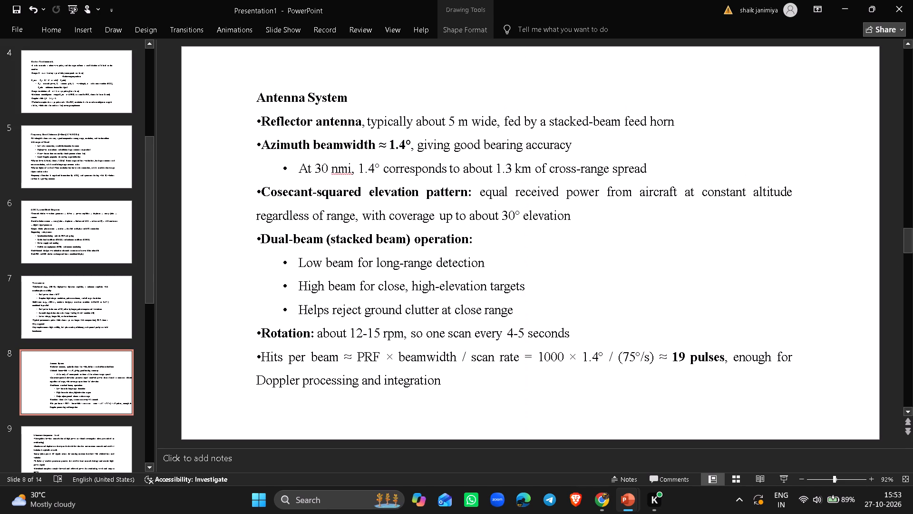
Enlarge slide 8's "Antenna System" heading by one font size step.
left_click_drag(367, 99, 237, 90)
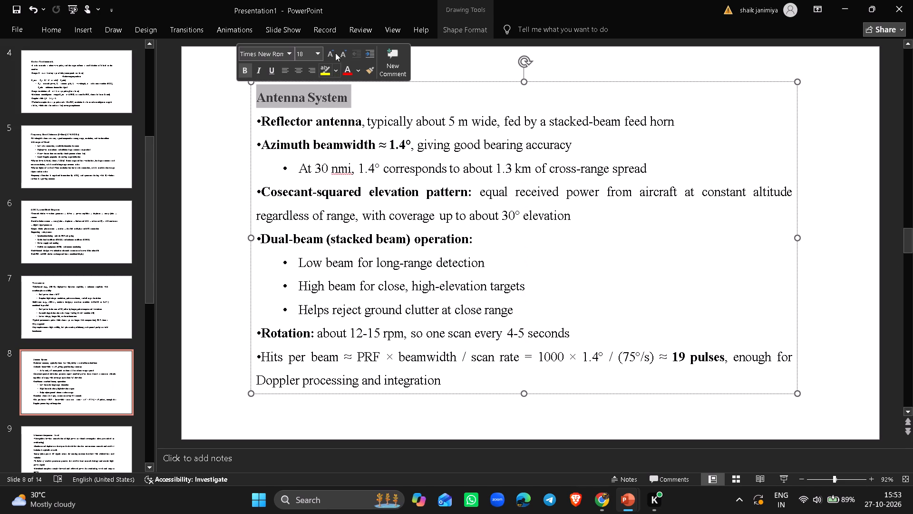
left_click(329, 55)
left_click(220, 160)
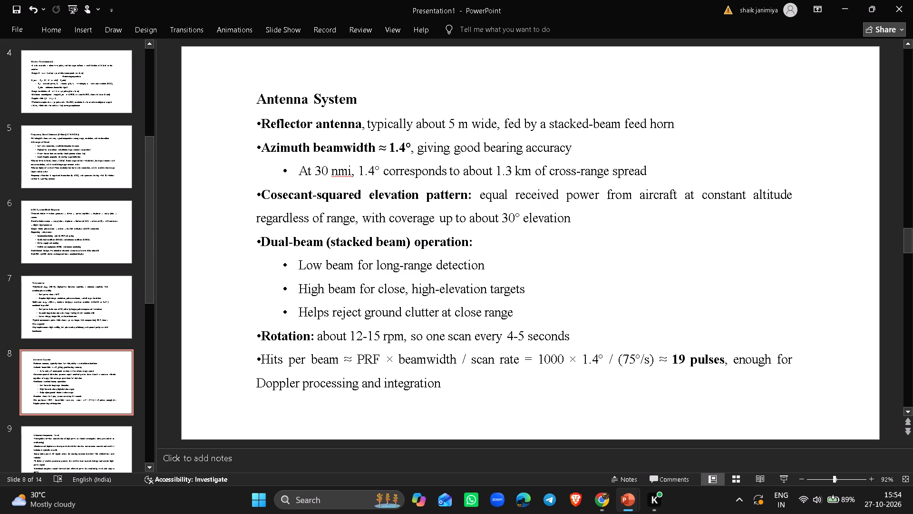
left_click(212, 253)
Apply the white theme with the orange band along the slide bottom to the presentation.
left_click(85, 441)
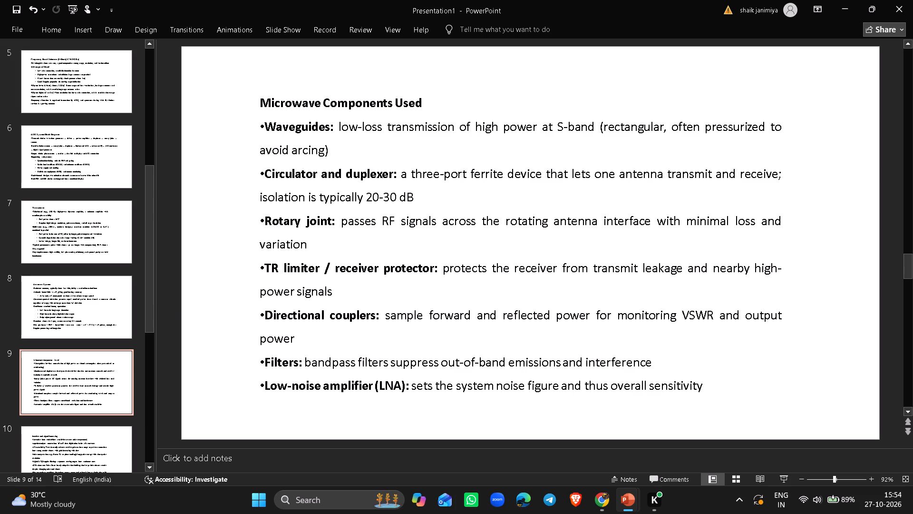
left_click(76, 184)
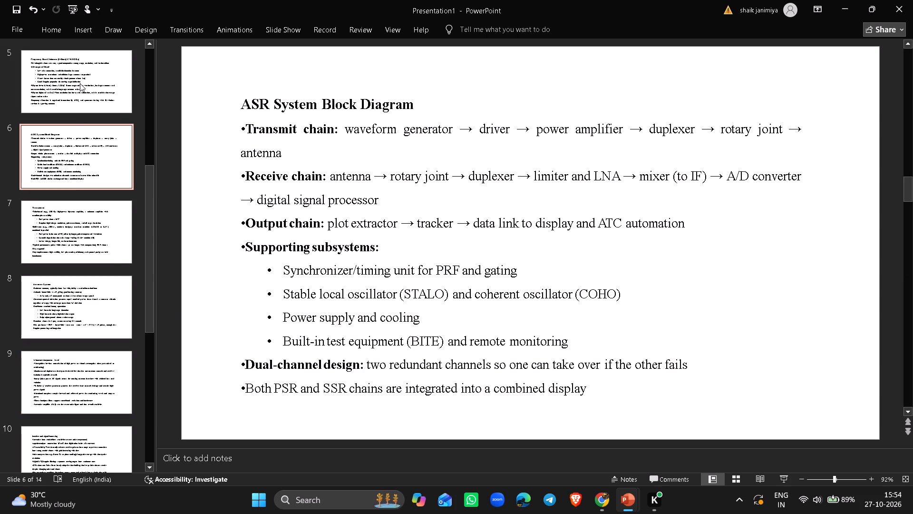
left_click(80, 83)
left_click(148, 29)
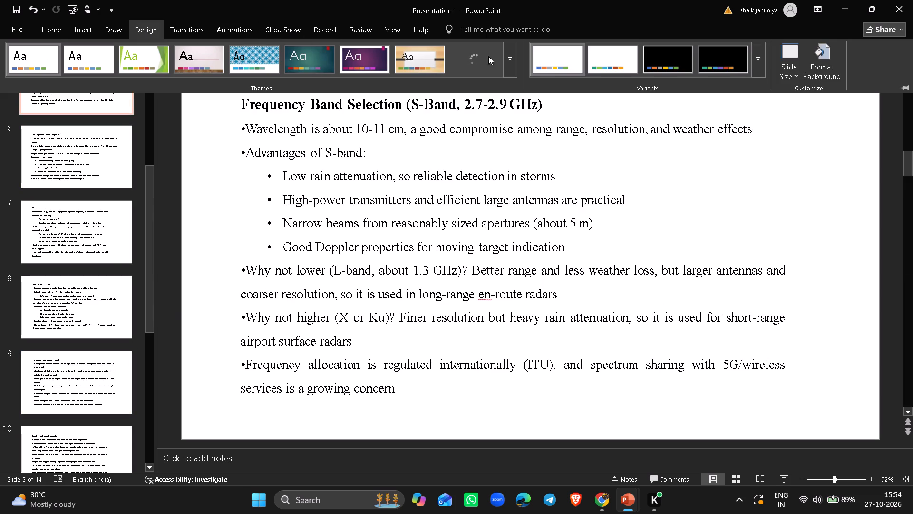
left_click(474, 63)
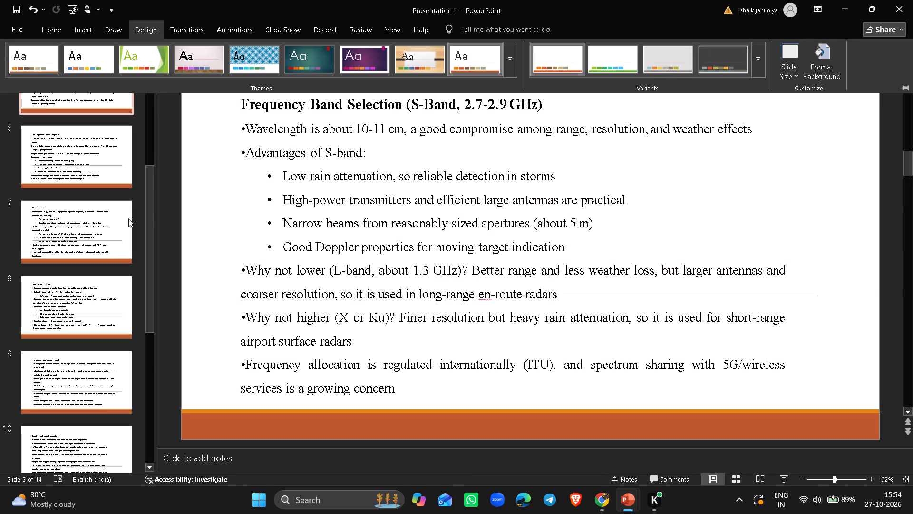
Look through the first several slides to examine how the theme's band and horizontal line sit against the text.
left_click(111, 222)
key("Up")
key("Up")
key("Up")
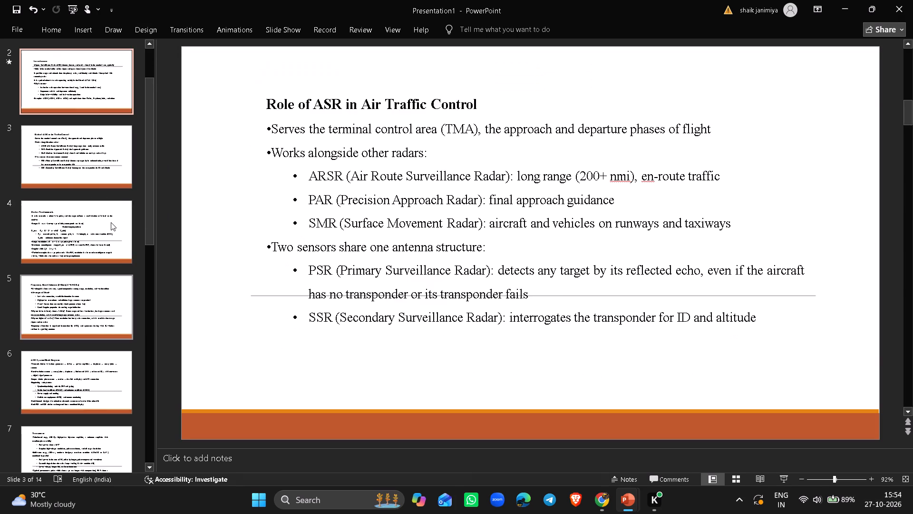
key("Up")
key("Down")
key("Down")
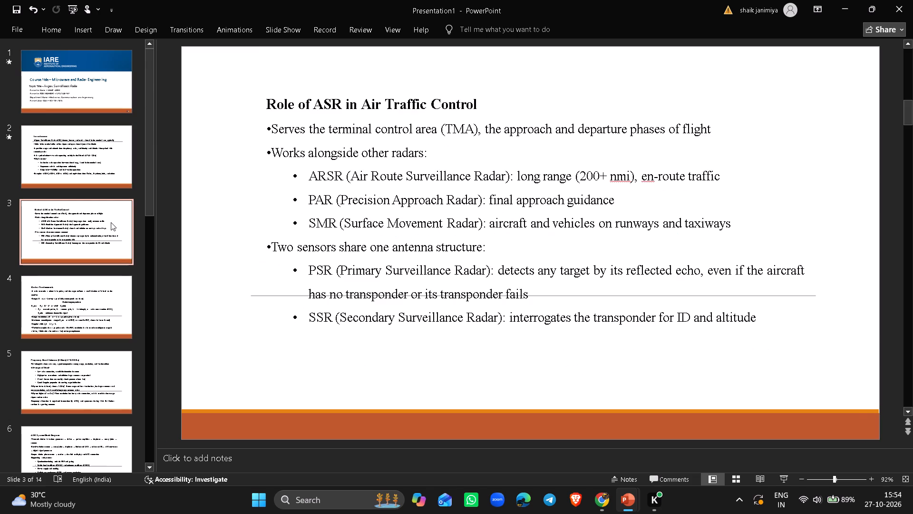
key("Down")
key("Up")
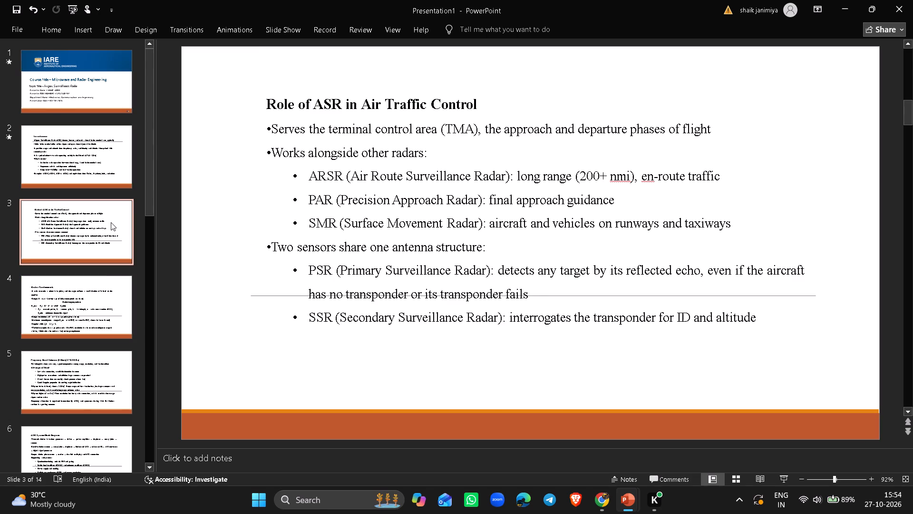
key("Down")
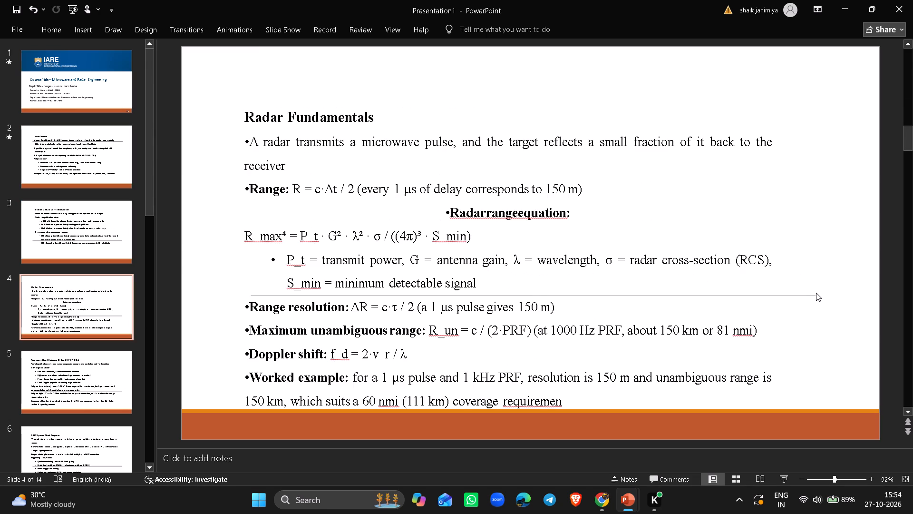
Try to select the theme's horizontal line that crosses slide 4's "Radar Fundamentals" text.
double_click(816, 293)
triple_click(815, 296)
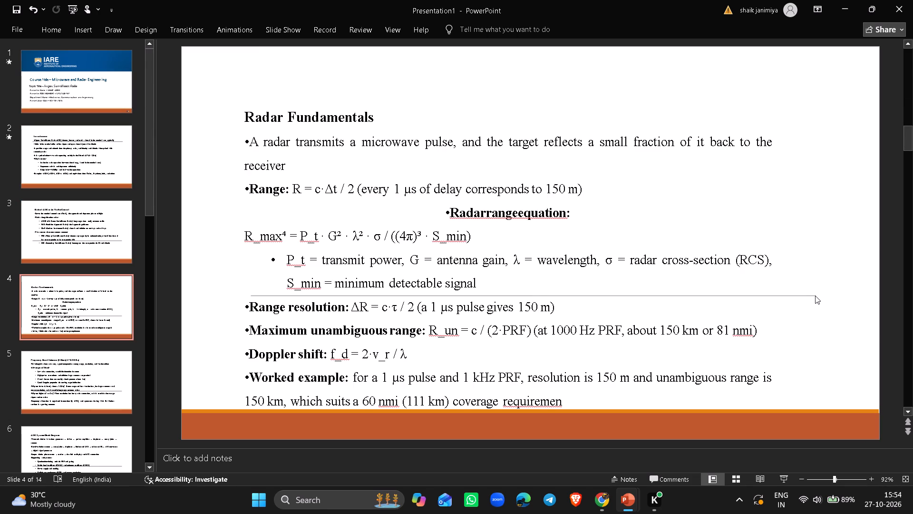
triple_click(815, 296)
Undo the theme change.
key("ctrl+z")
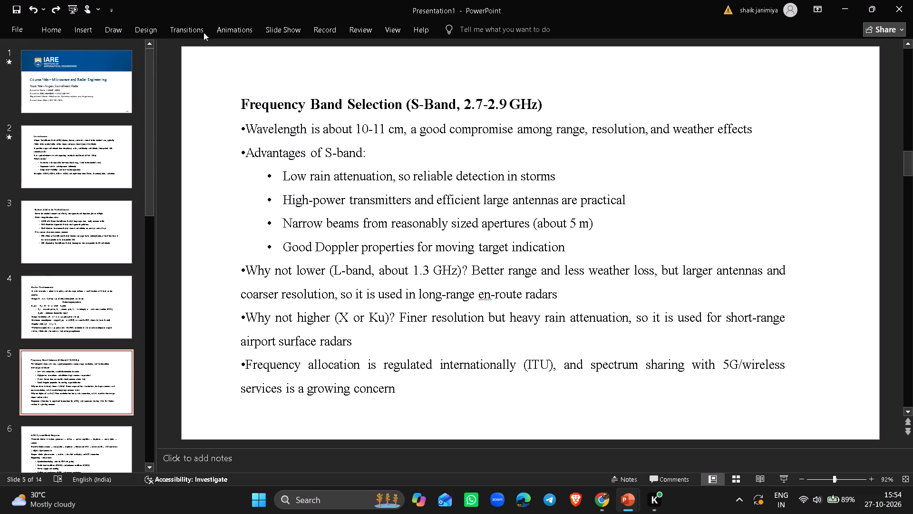
Apply the white theme with the orange bottom band to the presentation, working from slide 5.
left_click(148, 29)
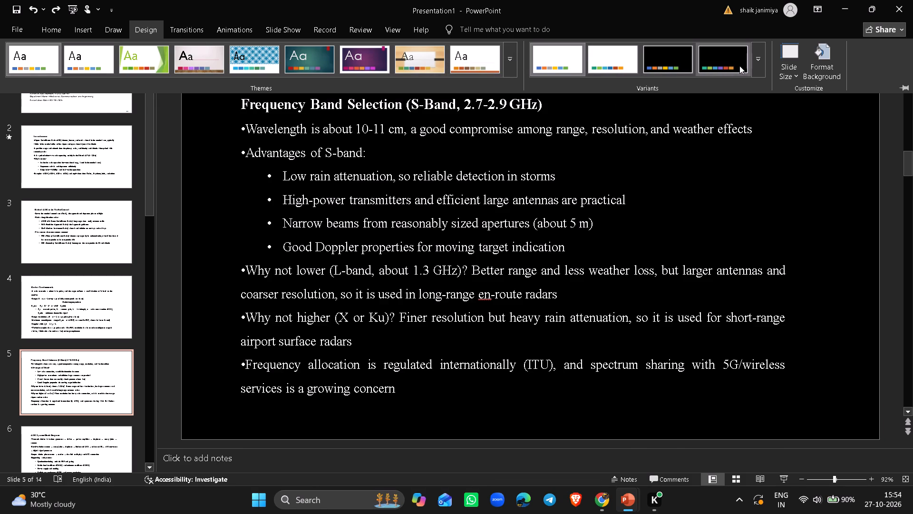
left_click(753, 65)
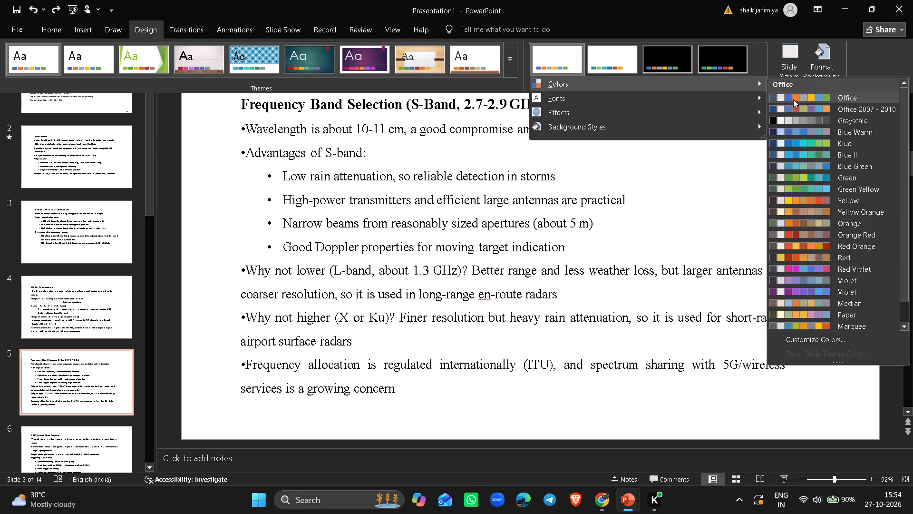
left_click(482, 70)
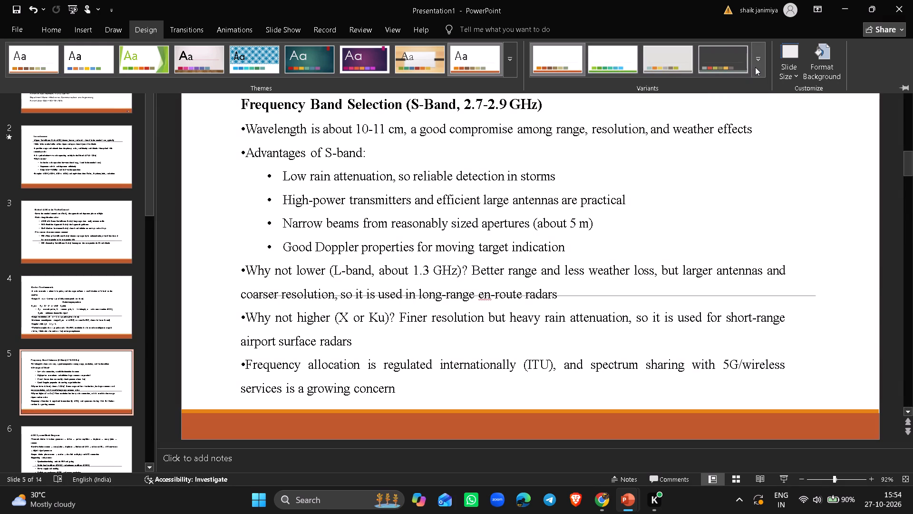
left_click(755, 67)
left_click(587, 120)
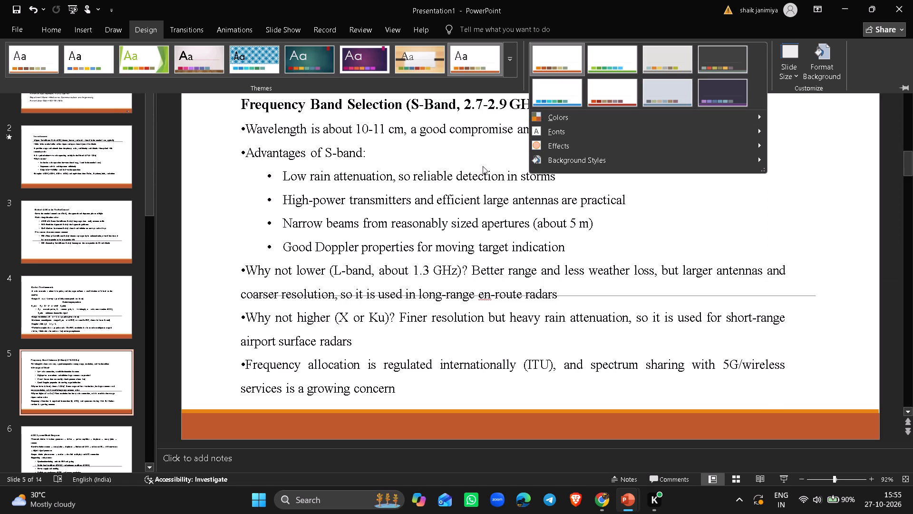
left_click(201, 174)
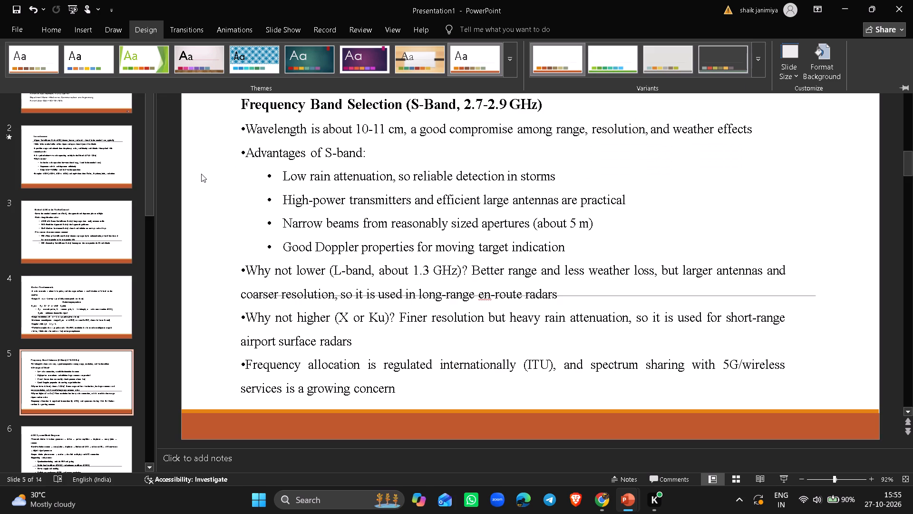
Undo the application of the white theme with the orange bottom band.
key("ctrl+z")
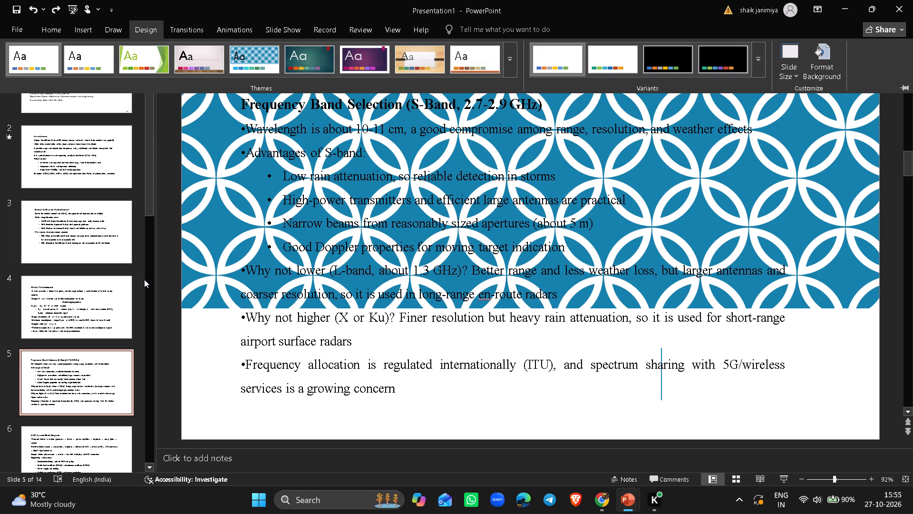
Move slide 2's "Introduction" text box a little further left and slightly higher on the slide.
left_click(97, 155)
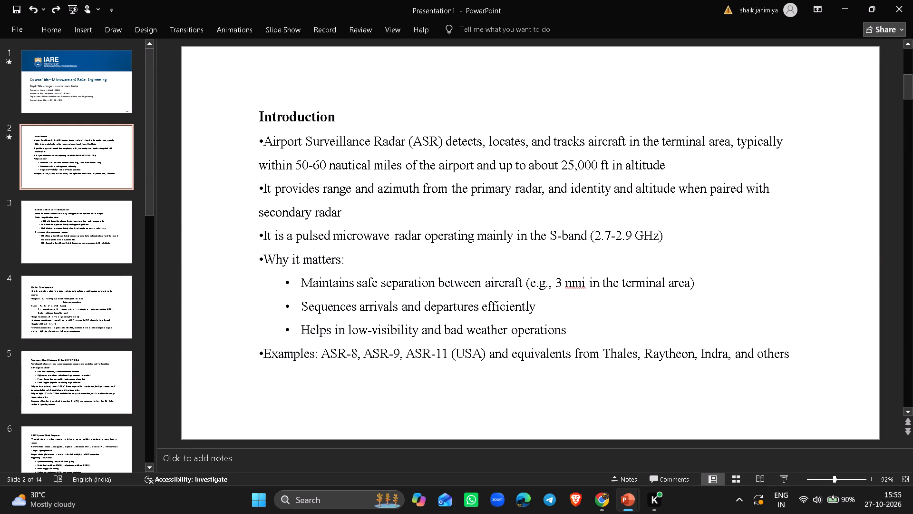
left_click(394, 112)
left_click_drag(375, 96, 354, 72)
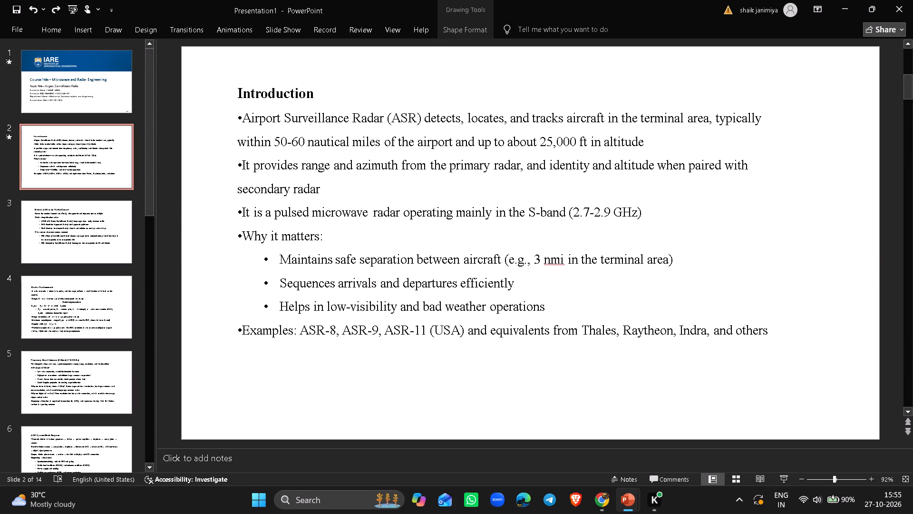
left_click_drag(354, 72, 353, 91)
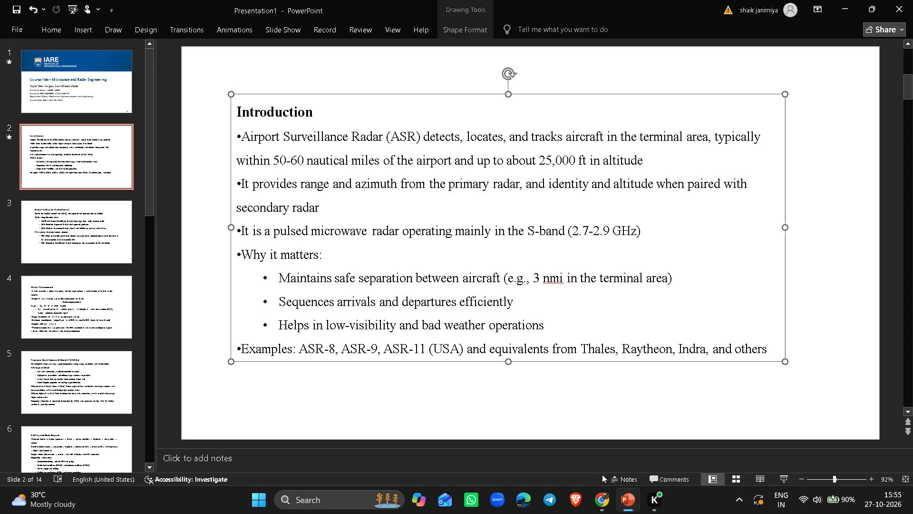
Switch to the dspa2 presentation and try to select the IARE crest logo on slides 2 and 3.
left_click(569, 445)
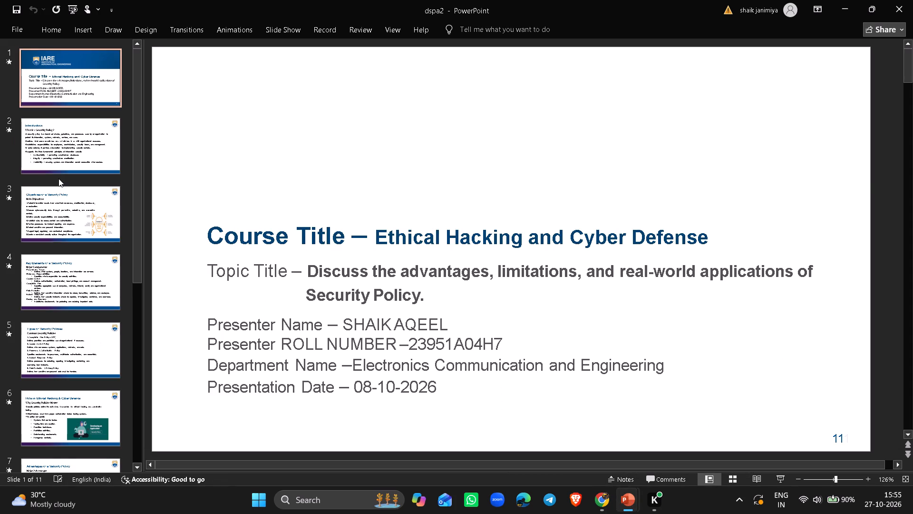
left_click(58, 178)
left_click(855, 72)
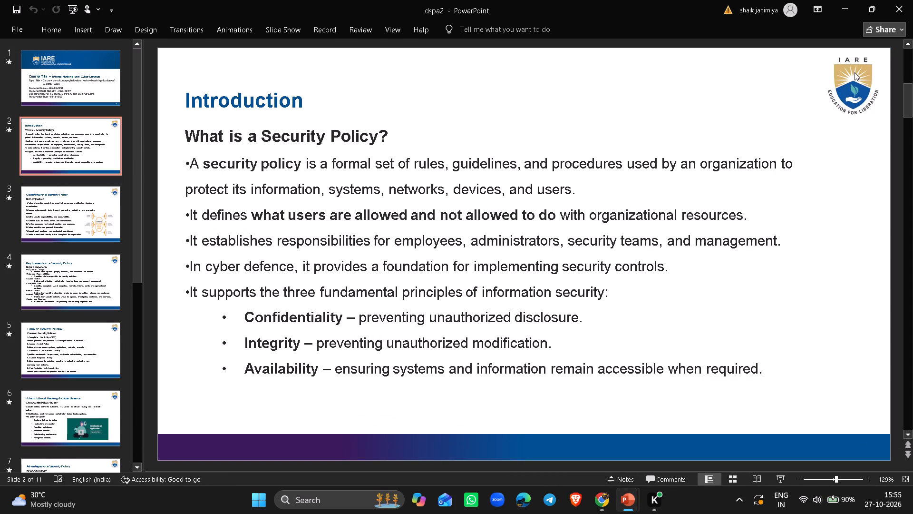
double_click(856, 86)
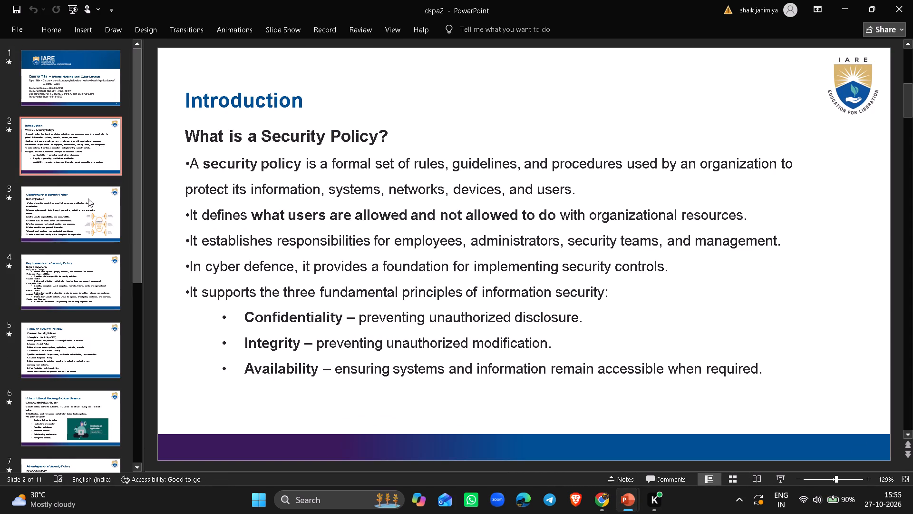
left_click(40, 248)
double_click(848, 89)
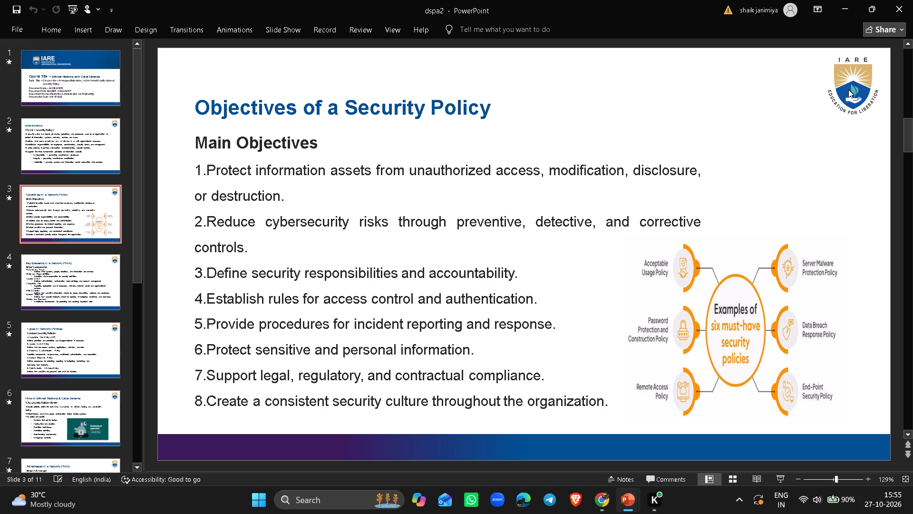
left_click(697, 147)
key("alt+Tab")
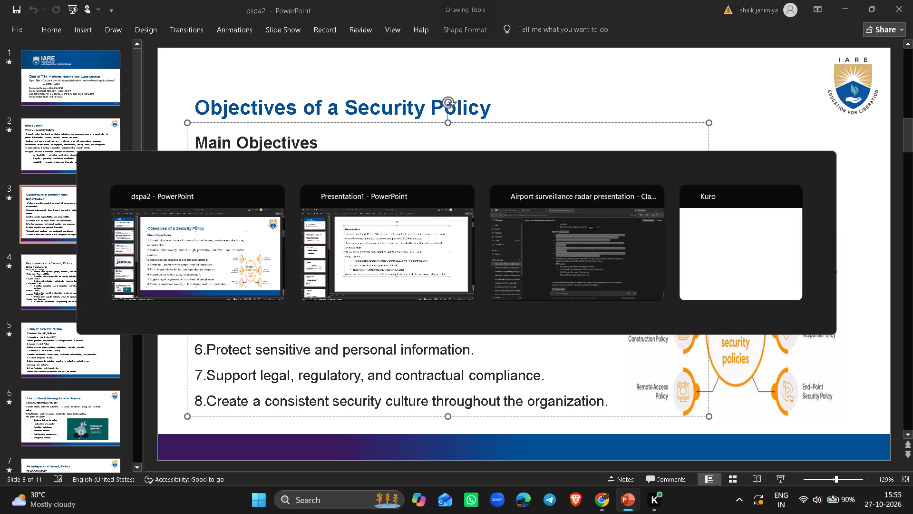
left_click(599, 502)
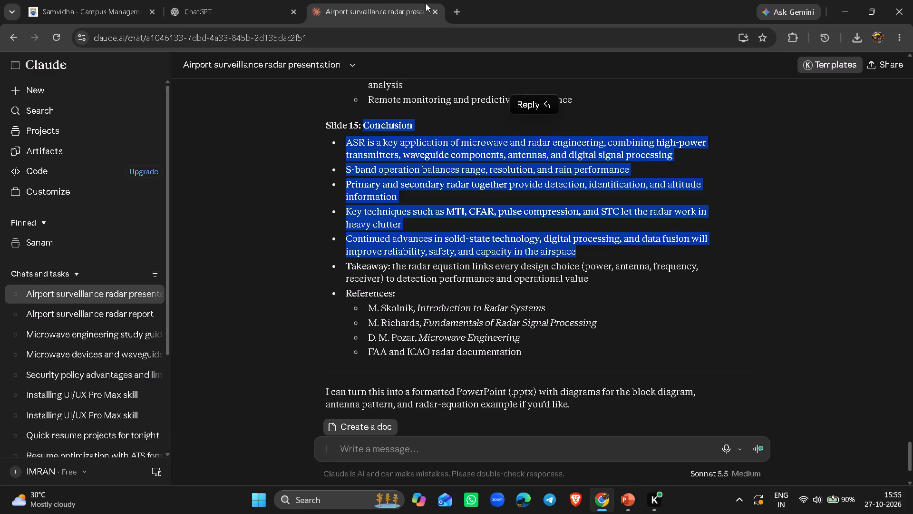
left_click(453, 12)
left_click(453, 42)
type("iare")
key("space")
type("logo")
key("Return")
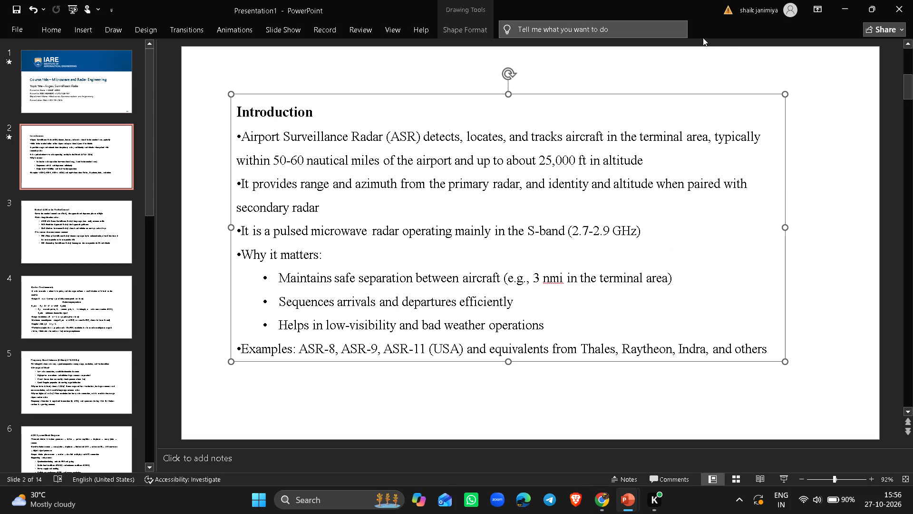
left_click(830, 120)
key("ctrl+v")
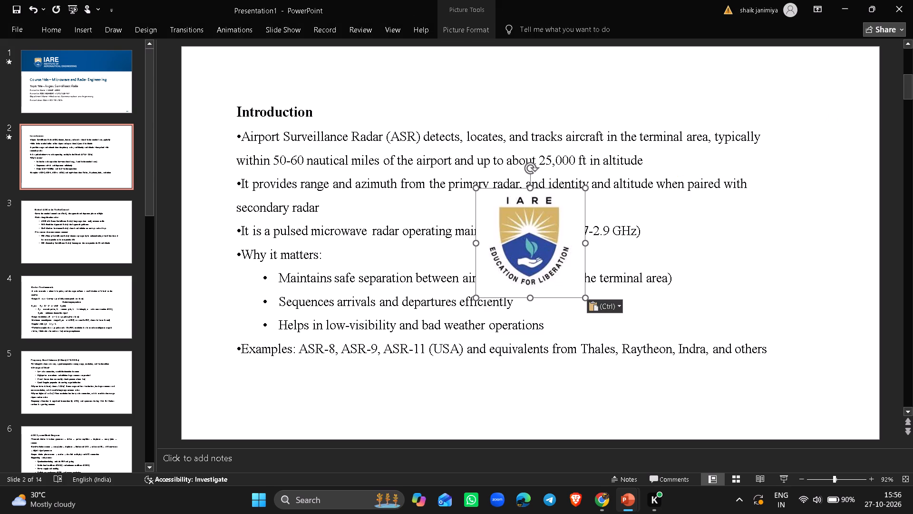
left_click_drag(530, 245, 825, 100)
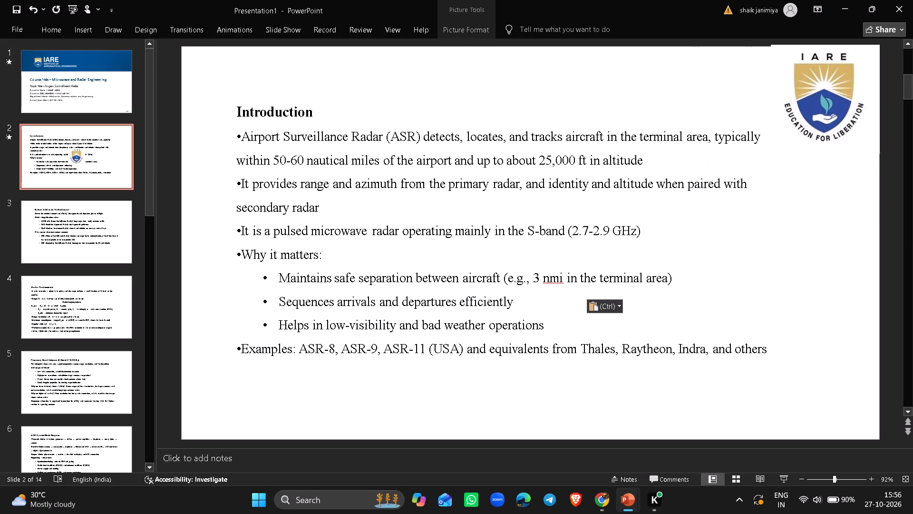
left_click_drag(825, 100, 822, 108)
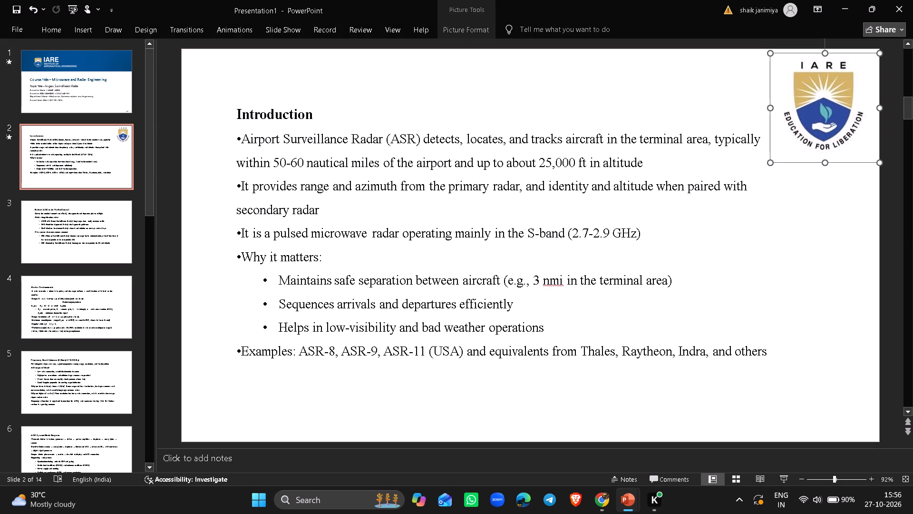
left_click_drag(770, 161, 776, 153)
left_click_drag(801, 134, 802, 128)
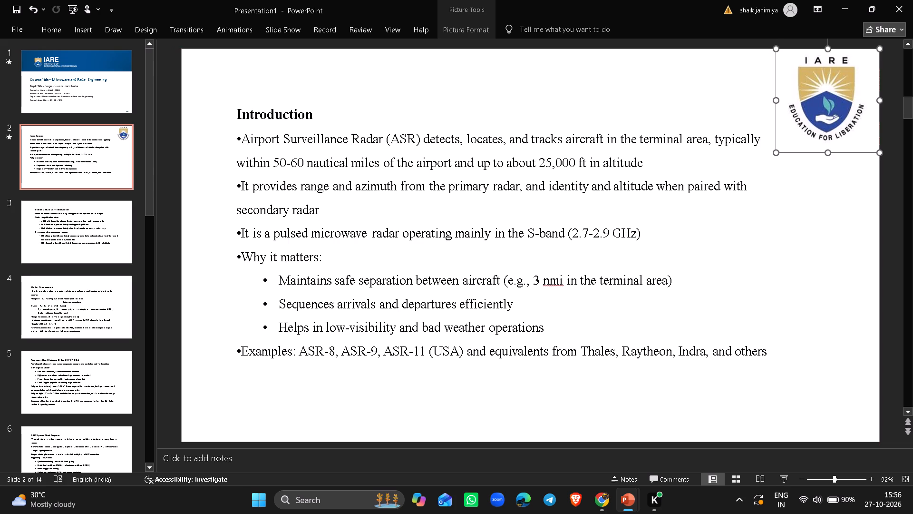
left_click_drag(778, 153, 805, 137)
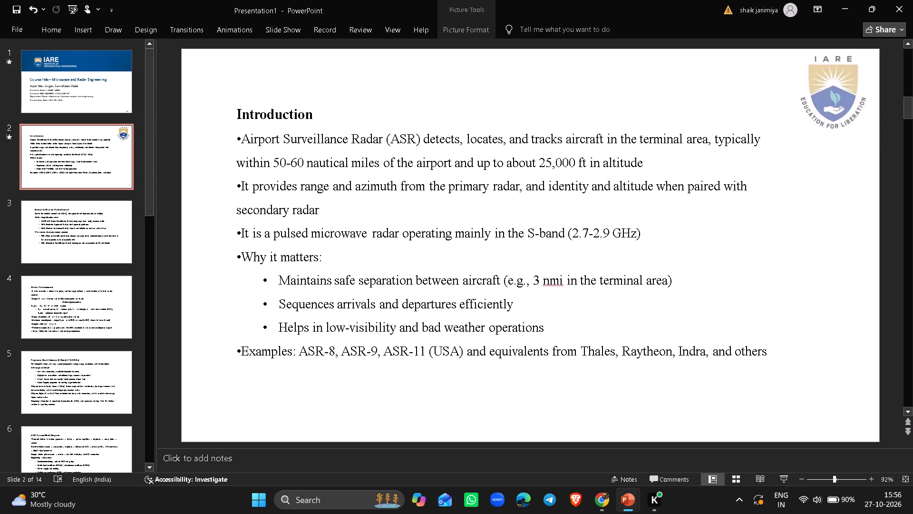
left_click_drag(805, 137, 835, 110)
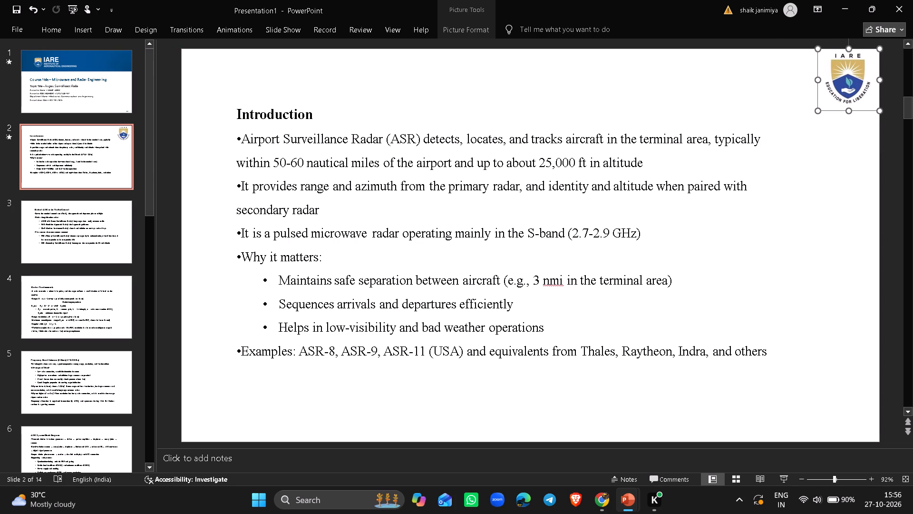
left_click(833, 181)
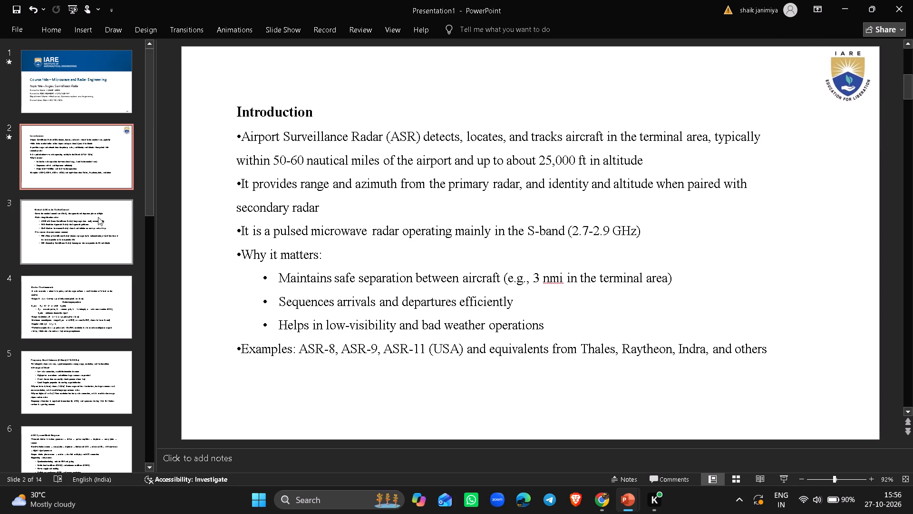
Copy the resized IARE crest from slide 2 and paste it onto slides 3, 4, 5 and 6.
left_click(97, 217)
left_click(113, 136)
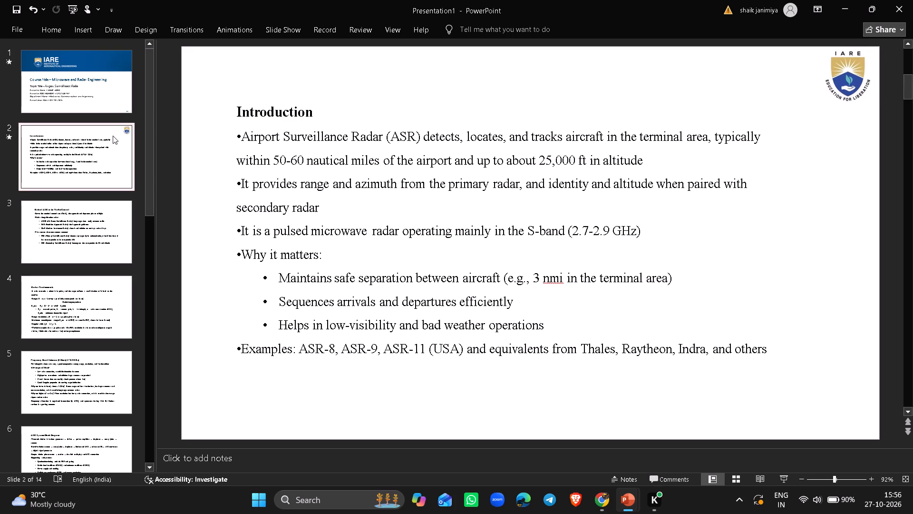
left_click(835, 76)
key("ctrl+c")
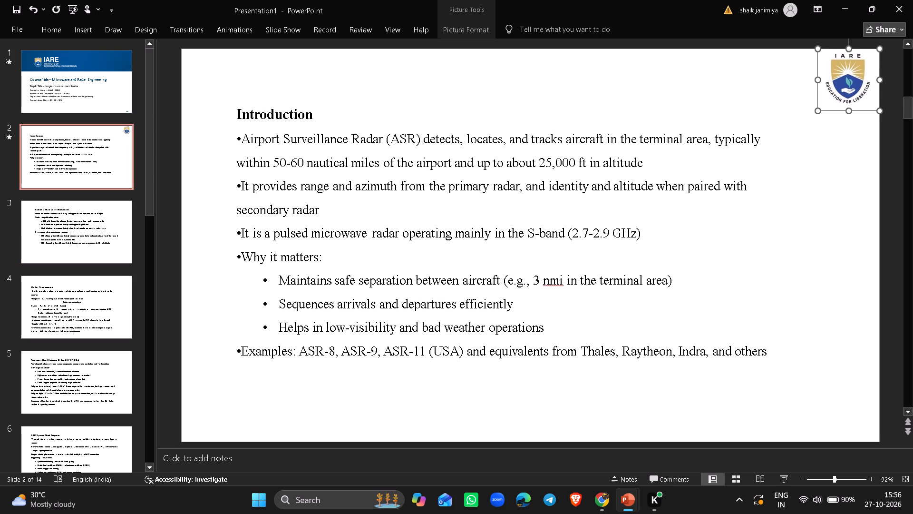
left_click(670, 112)
left_click(115, 226)
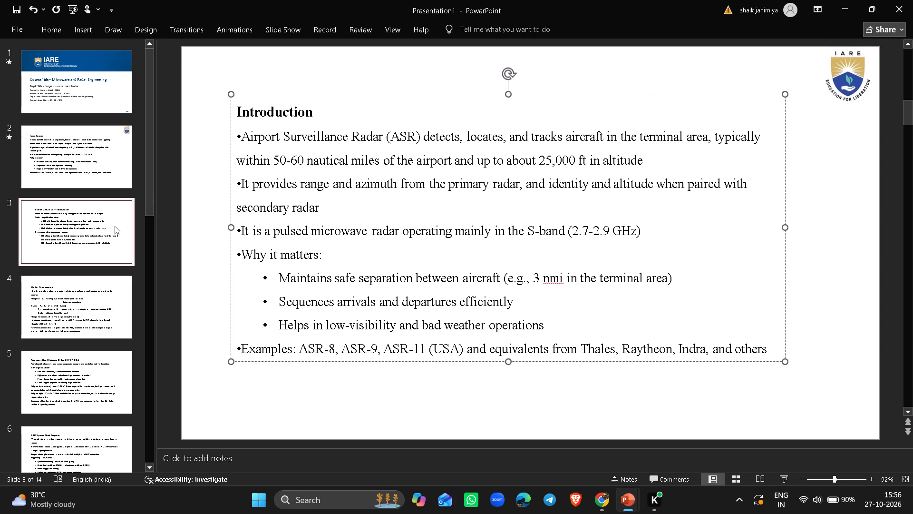
key("ctrl+v")
left_click(58, 299)
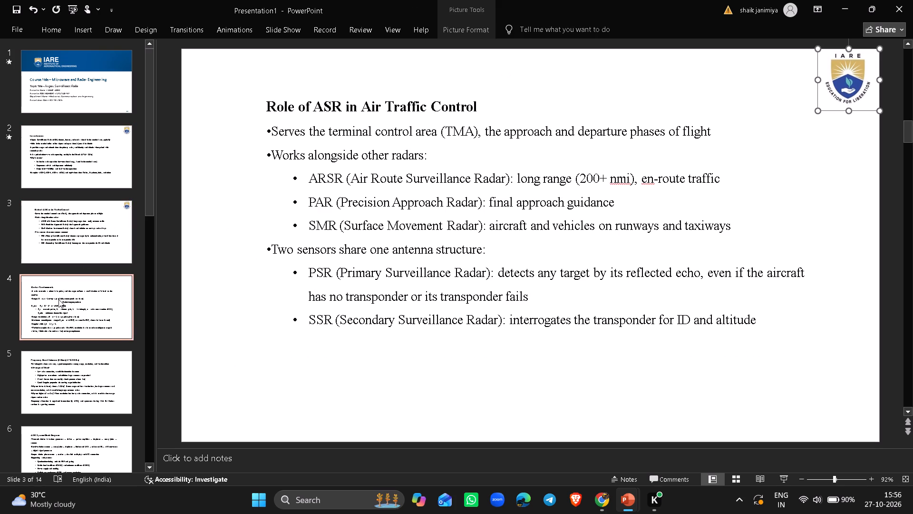
key("ctrl+v")
left_click(71, 359, "ctrl")
key("ctrl+v")
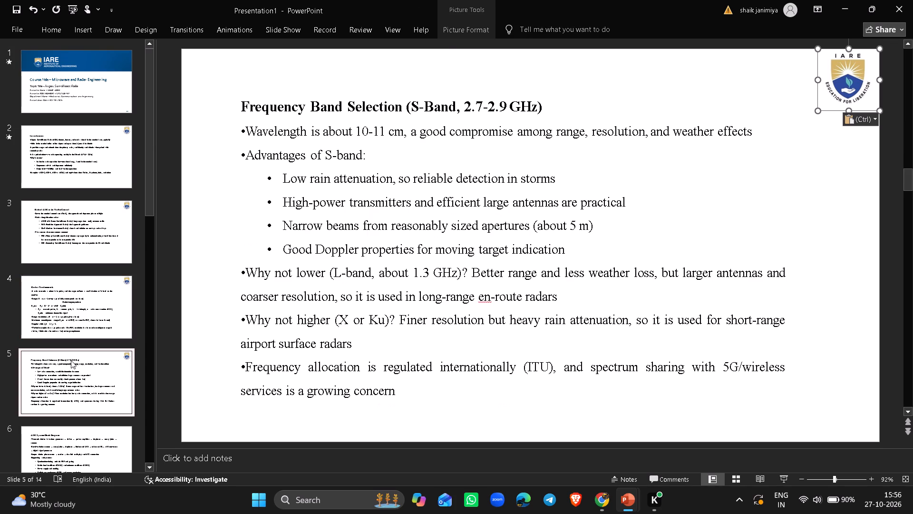
left_click(87, 431)
key("ctrl+v")
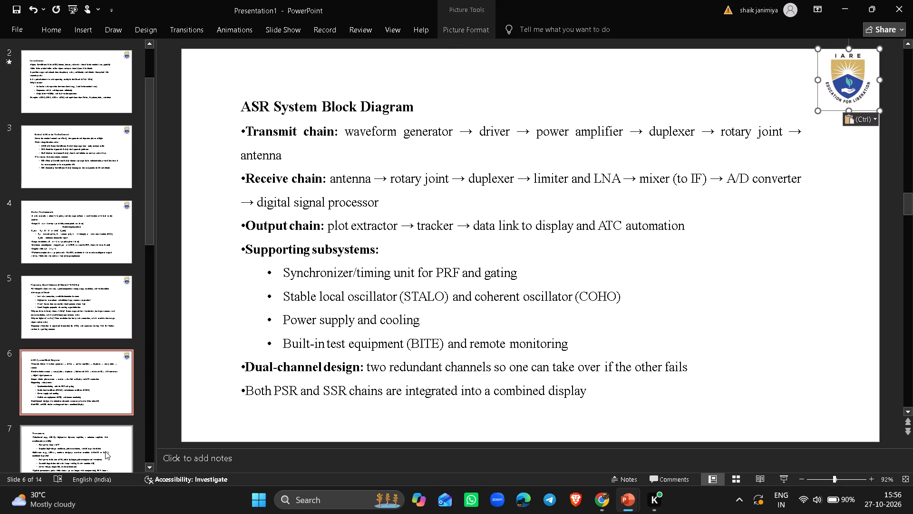
Paste the copied IARE crest onto each of slides 7 through 14.
left_click(105, 451)
key("ctrl+v")
left_click(122, 447)
key("ctrl+v")
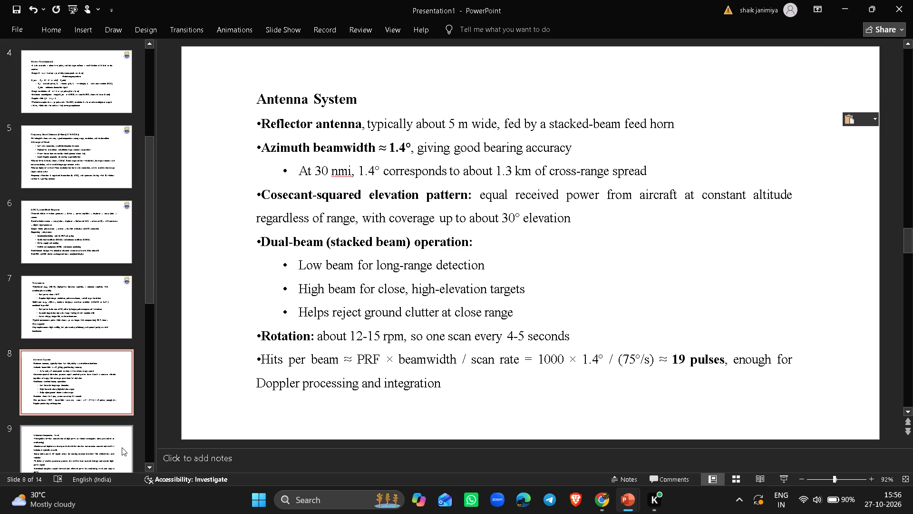
left_click(118, 452)
key("ctrl+v")
left_click(102, 442)
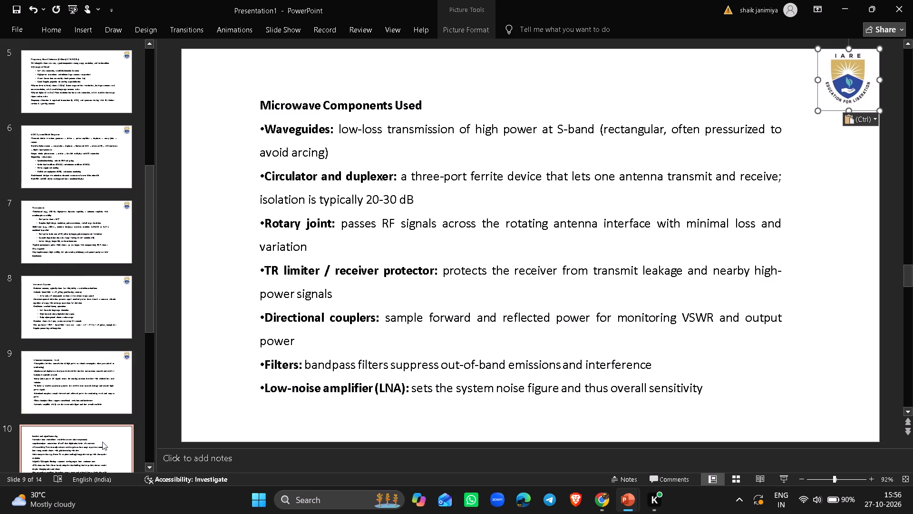
key("ctrl+v")
left_click(90, 444, "ctrl")
key("ctrl+v")
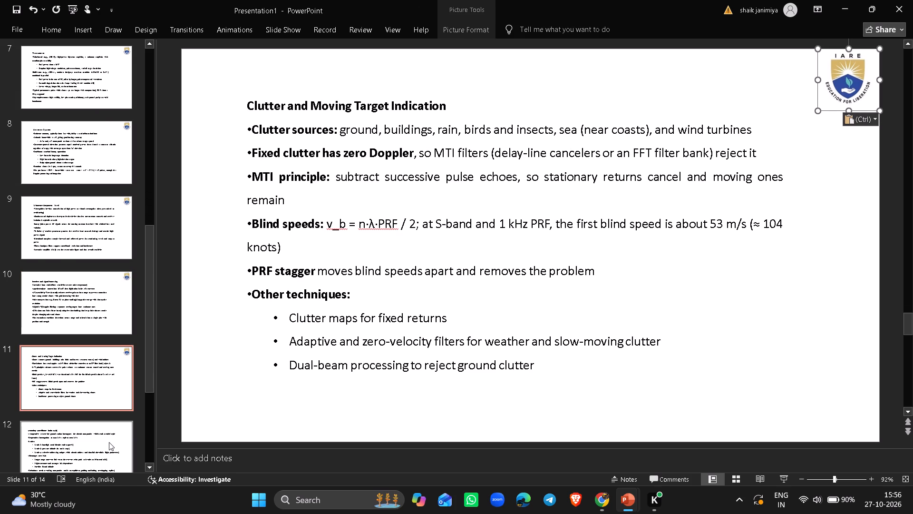
left_click(109, 442)
key("ctrl+v")
left_click(94, 439, "ctrl")
key("ctrl+v")
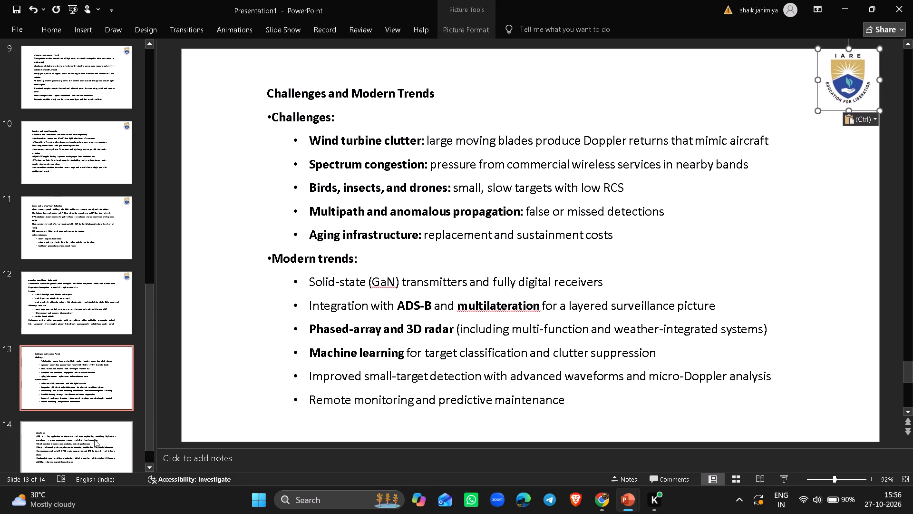
left_click(114, 432, "ctrl")
key("ctrl+v")
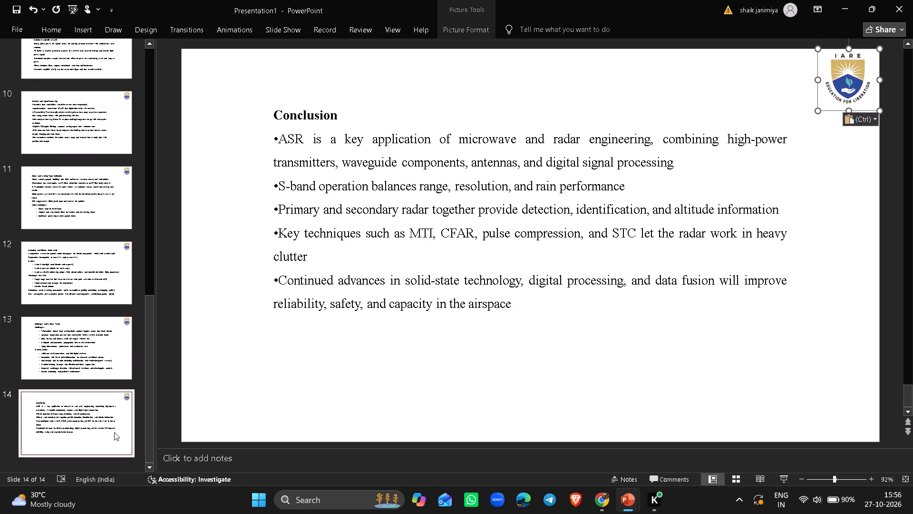
Move the Conclusion text box on slide 14 slightly down and to the left.
double_click(79, 439)
left_click(525, 292)
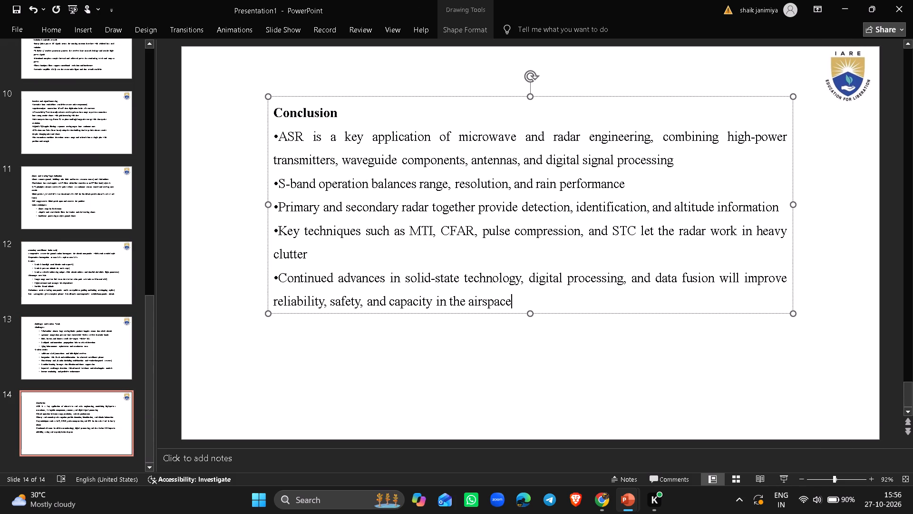
left_click_drag(396, 98, 385, 107)
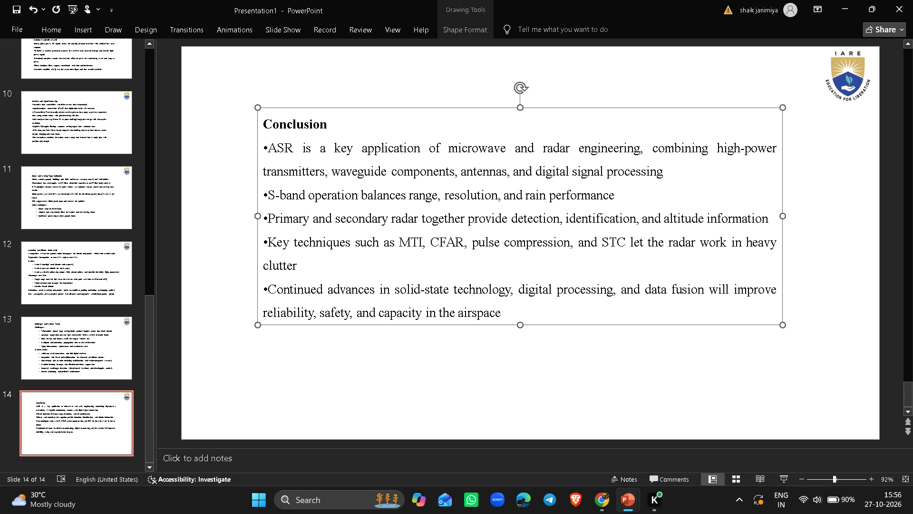
left_click(235, 232)
Look back through slides 8 to 13 to check their fonts and heading formatting.
left_click(85, 300)
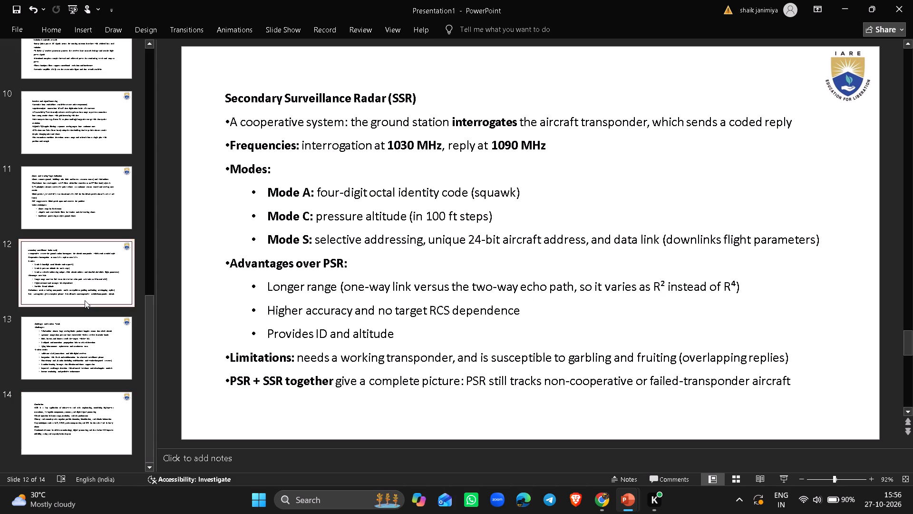
key("Down")
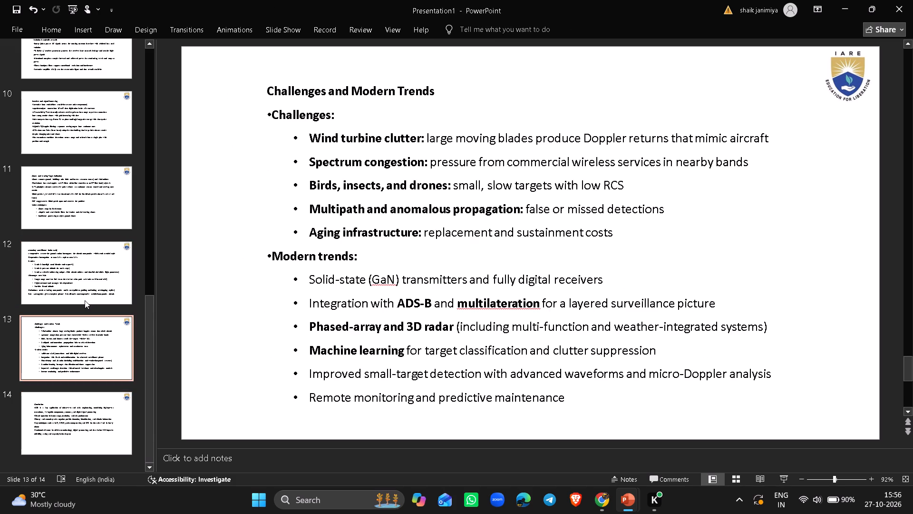
key("Up")
key("Up")
key("Up")
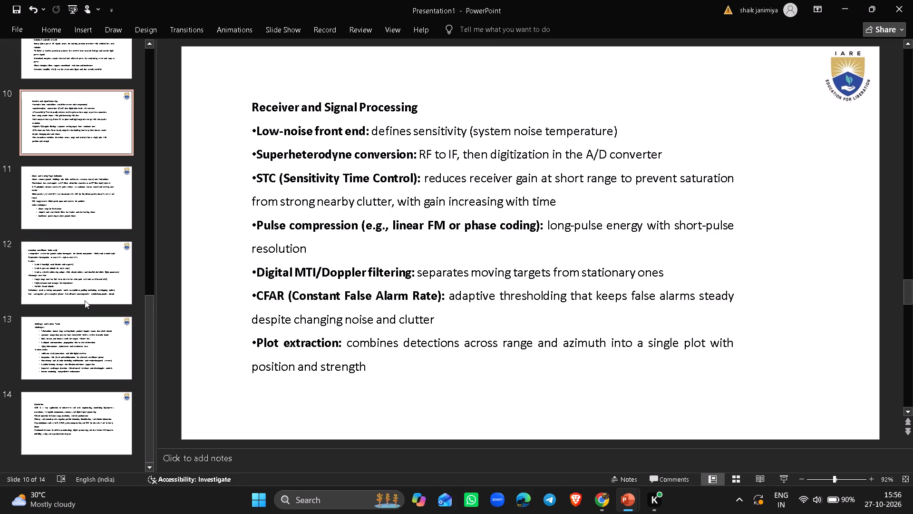
key("Down")
key("Up")
key("Up")
key("Up")
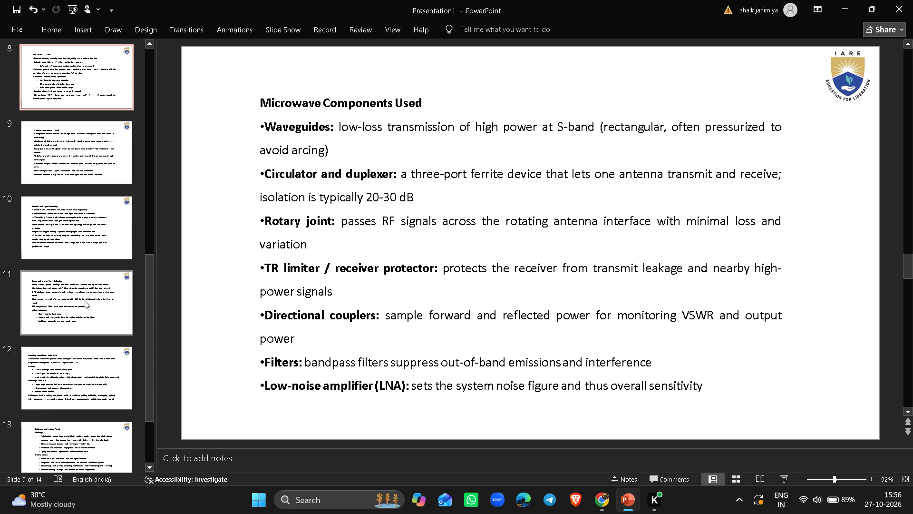
key("Up")
key("Down")
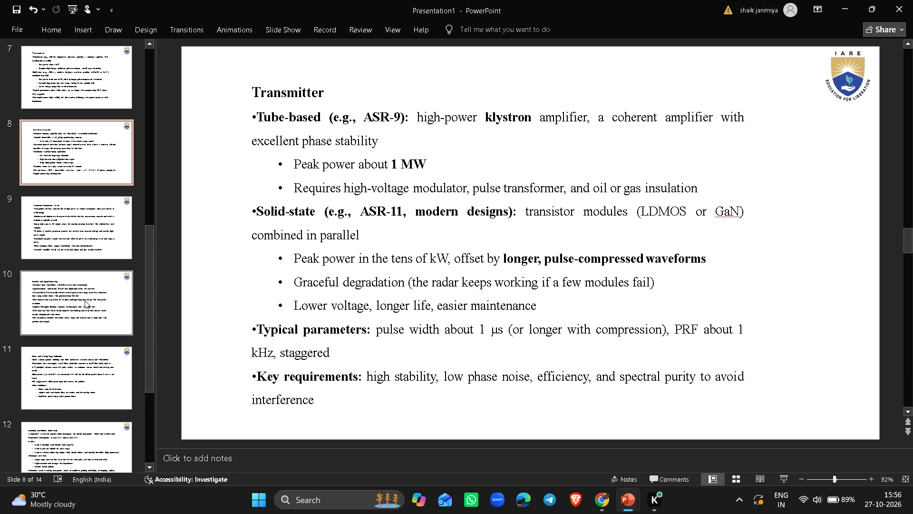
key("Down")
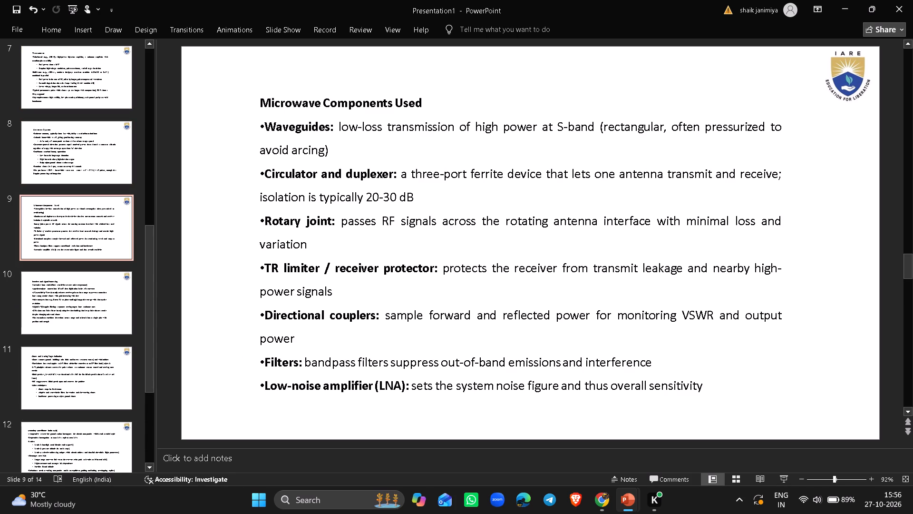
Enlarge the slide 9 heading "Microwave Components Used" by one font size step.
left_click_drag(429, 101, 249, 91)
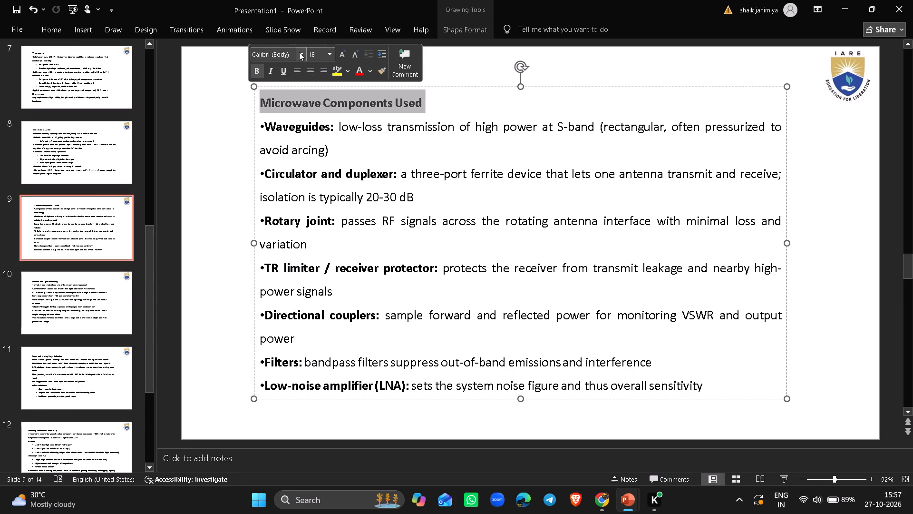
left_click(339, 55)
left_click(365, 235)
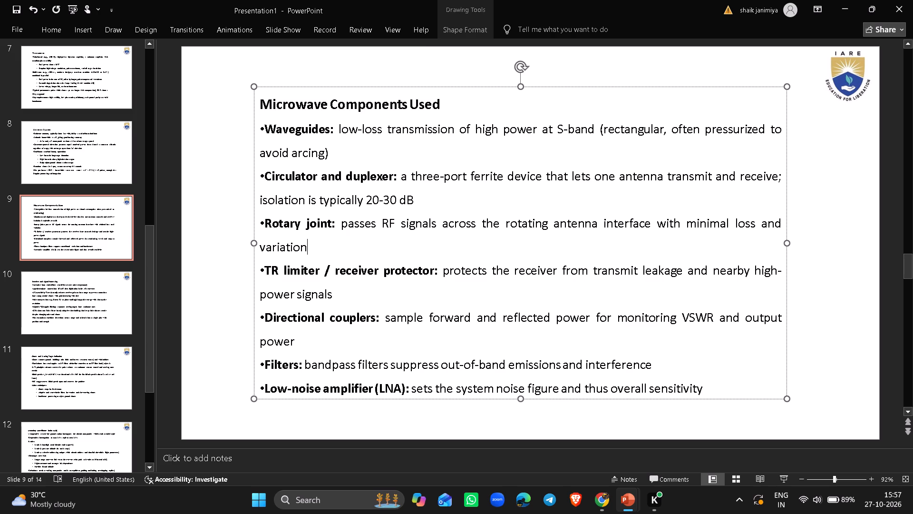
Set all the text in slide 9's Microwave Components Used box to Times New Roman.
key("ctrl+a")
right_click(312, 193)
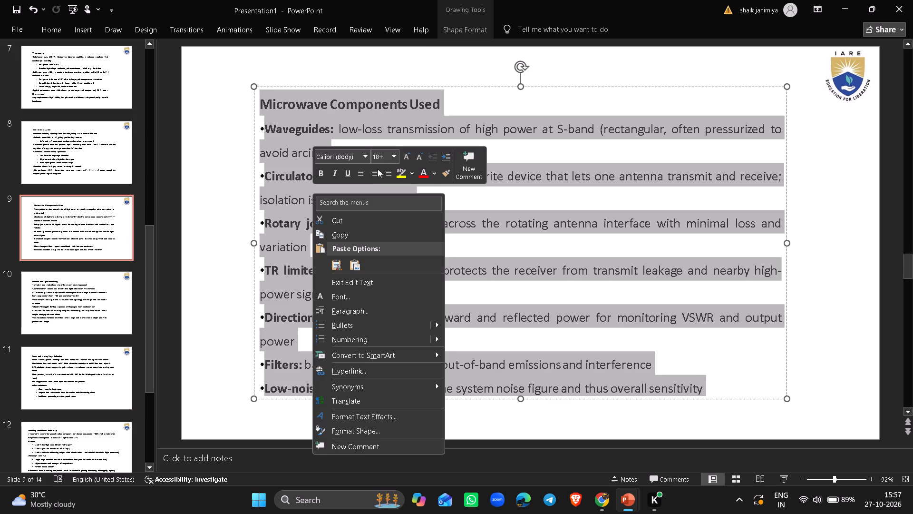
left_click(366, 155)
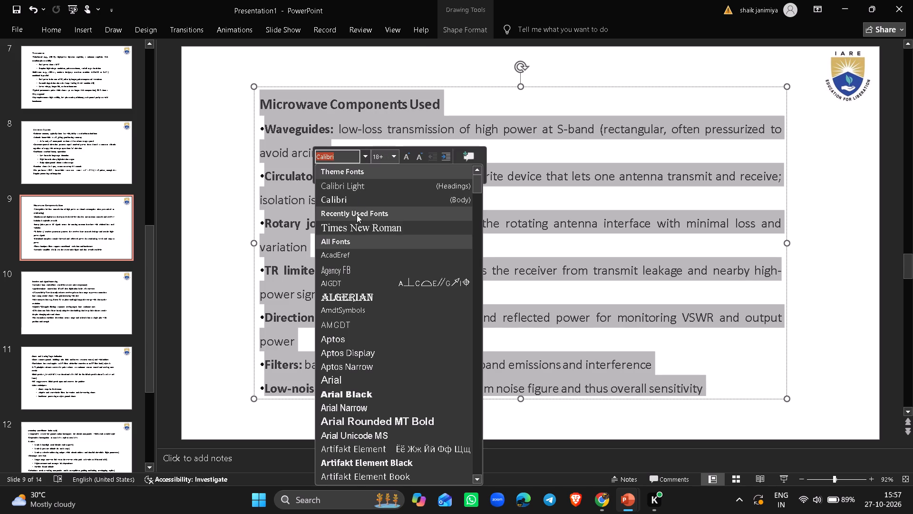
left_click(355, 227)
left_click(214, 247)
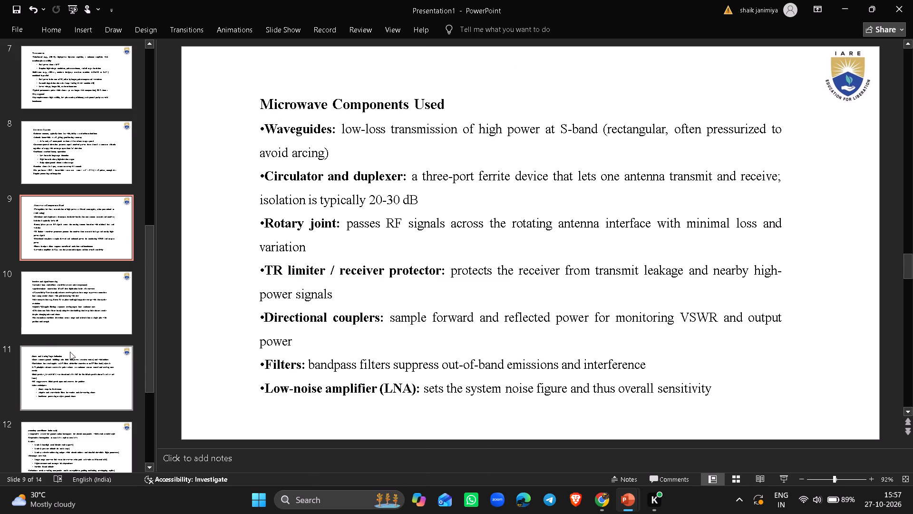
Set all the text in slide 10's Receiver and Signal Processing box to Times New Roman.
left_click(93, 282)
left_click(437, 205, "ctrl")
key("ctrl+a")
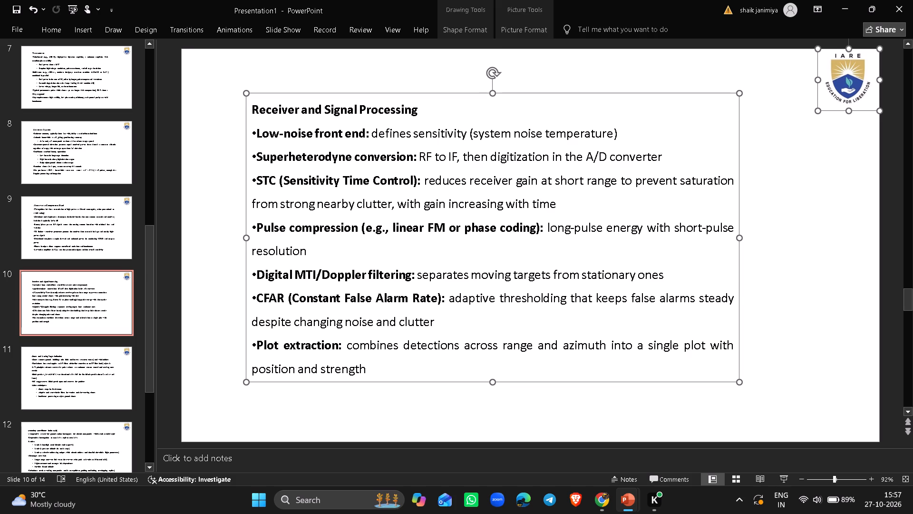
left_click(414, 182)
key("ctrl+a")
right_click(414, 182)
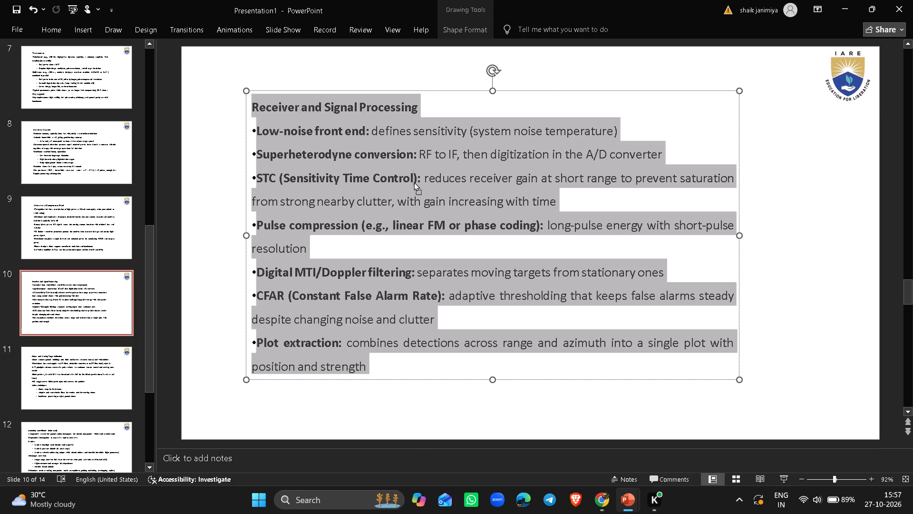
left_click(465, 148)
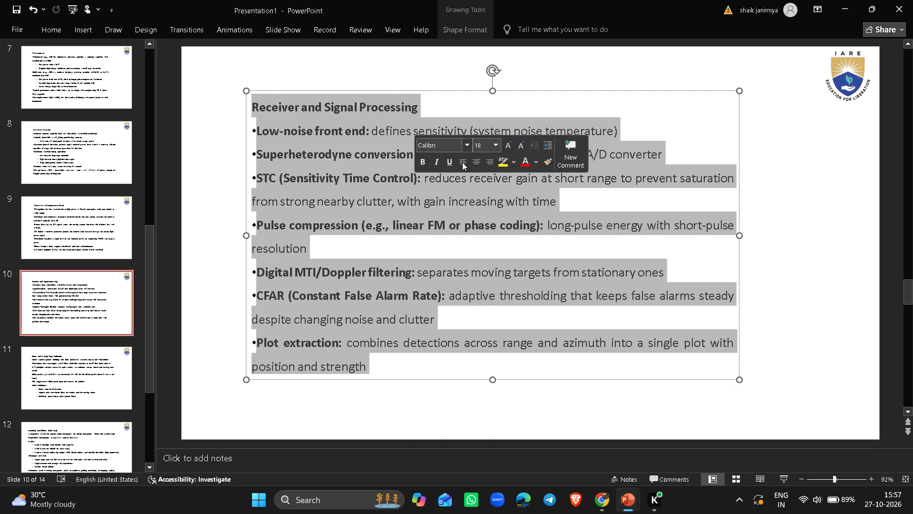
left_click(457, 215)
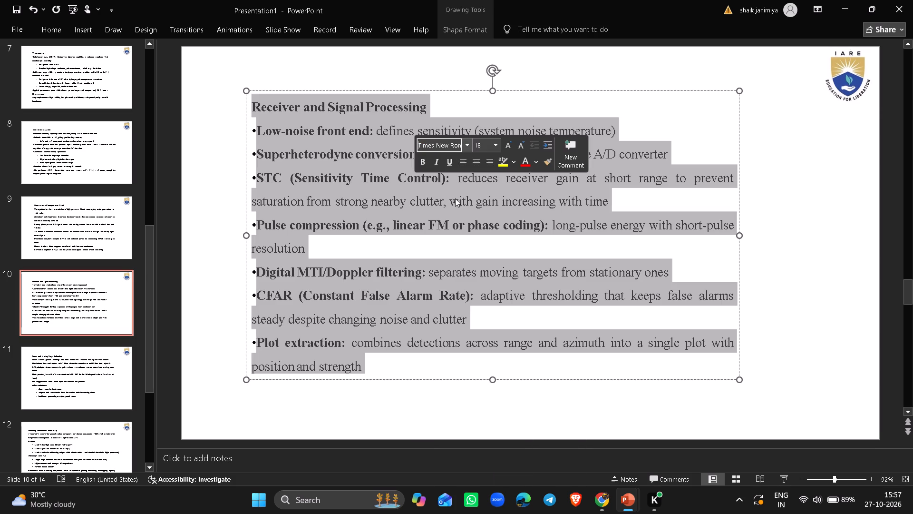
left_click(482, 187)
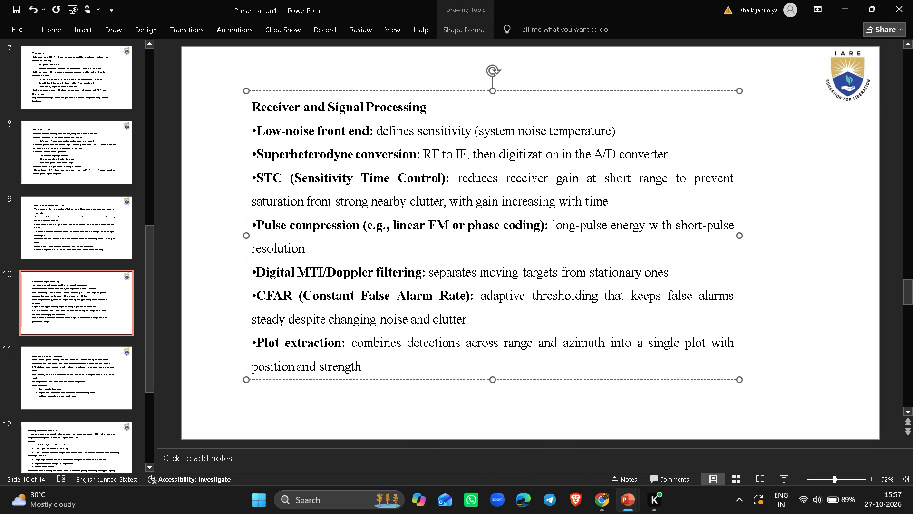
Enlarge the slide 10 heading "Receiver and Signal Processing" by one font size step.
left_click_drag(432, 105, 229, 79)
left_click(321, 44)
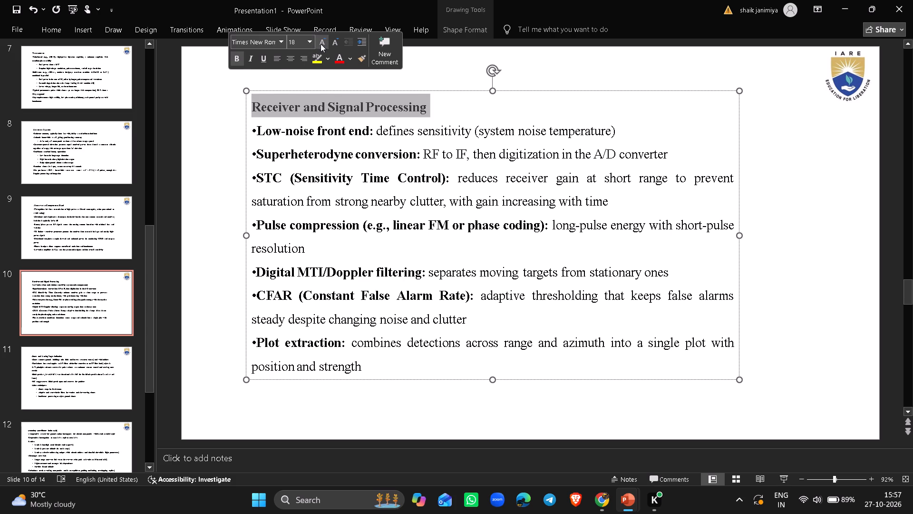
left_click(202, 200)
Set all the text in slide 11's Clutter and Moving Target Indication box to Times New Roman.
left_click(76, 404)
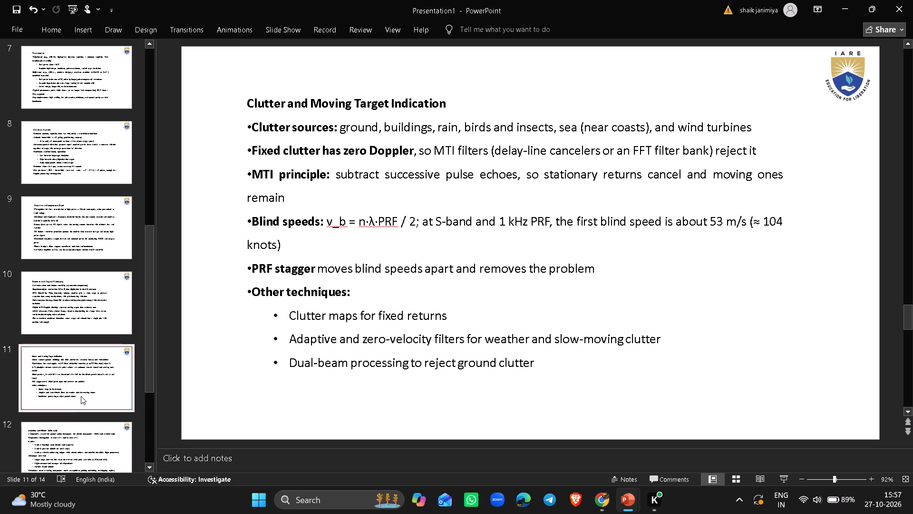
left_click(348, 143)
key("ctrl+a")
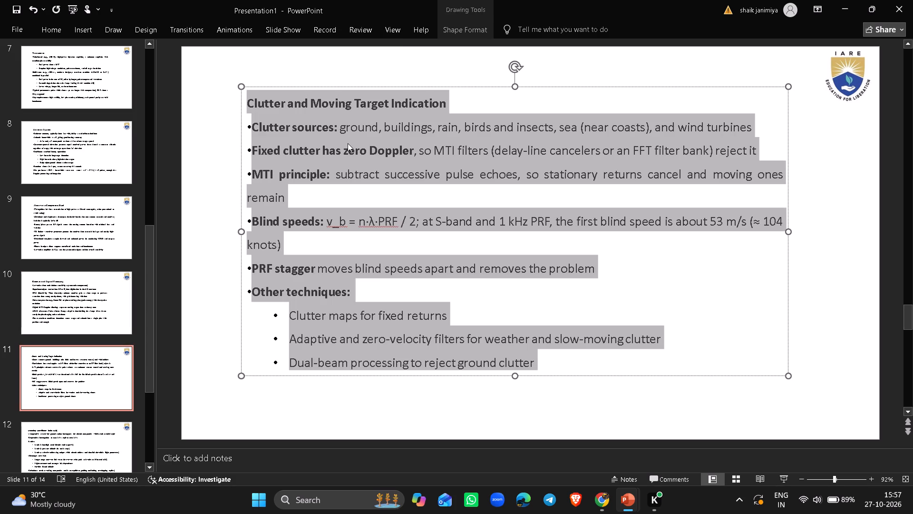
right_click(348, 143)
left_click(405, 110)
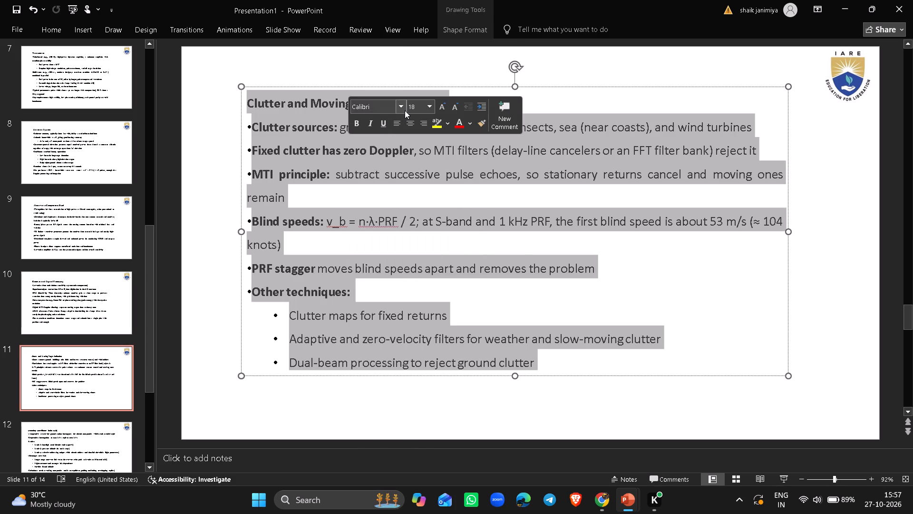
left_click(402, 178)
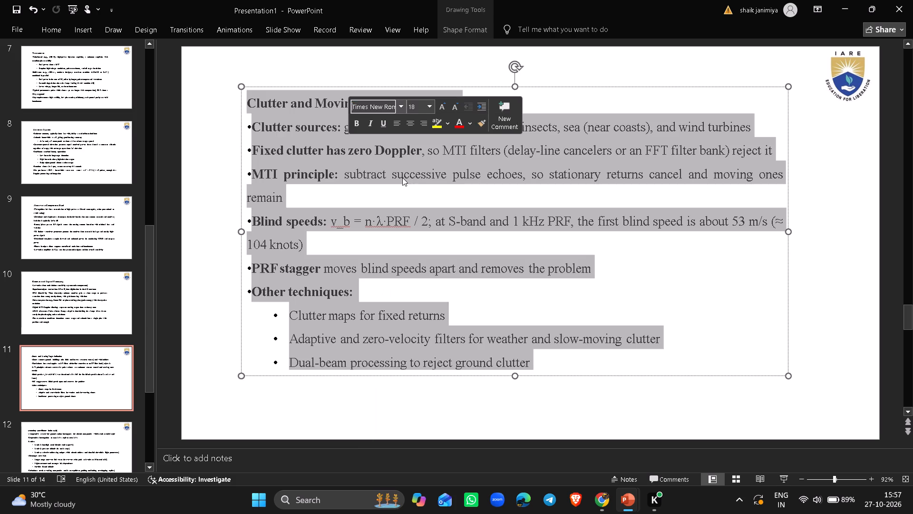
left_click(427, 196)
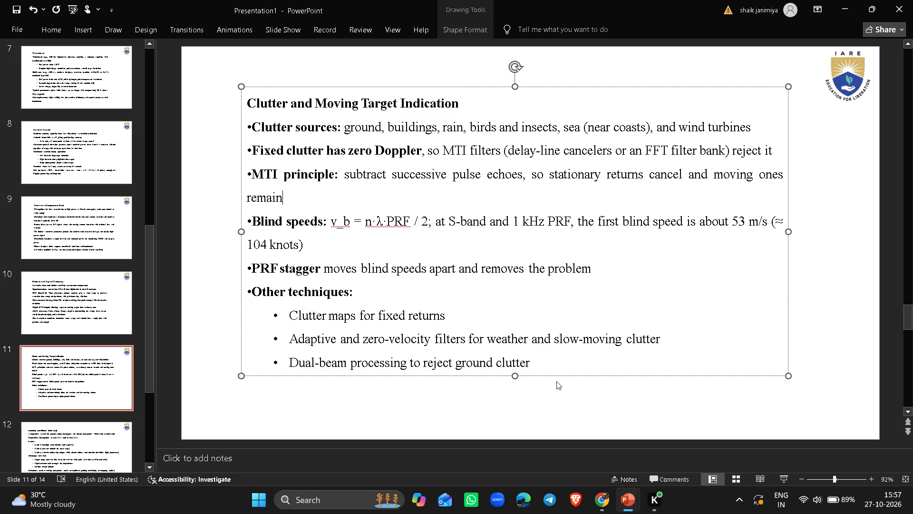
Set all the text in slide 12's Secondary Surveillance Radar (SSR) box to Times New Roman.
left_click(82, 461)
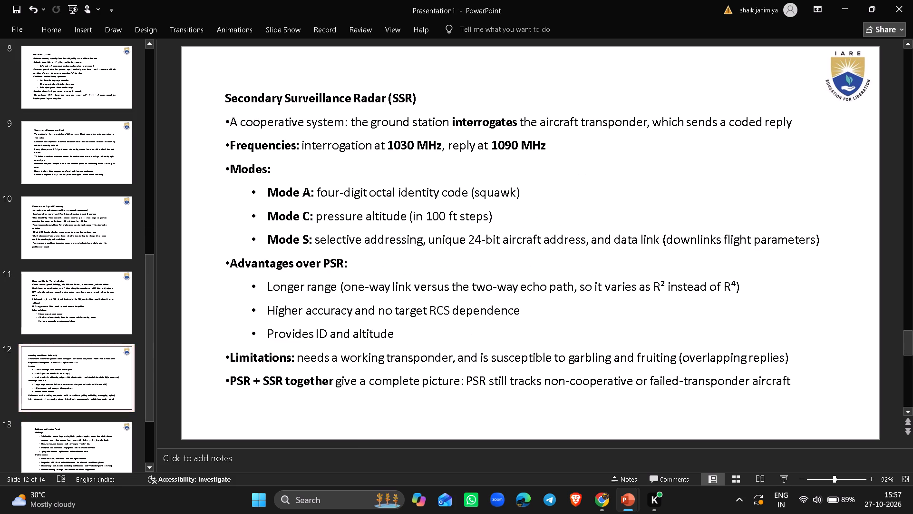
left_click(351, 174)
key("ctrl+a")
right_click(351, 174)
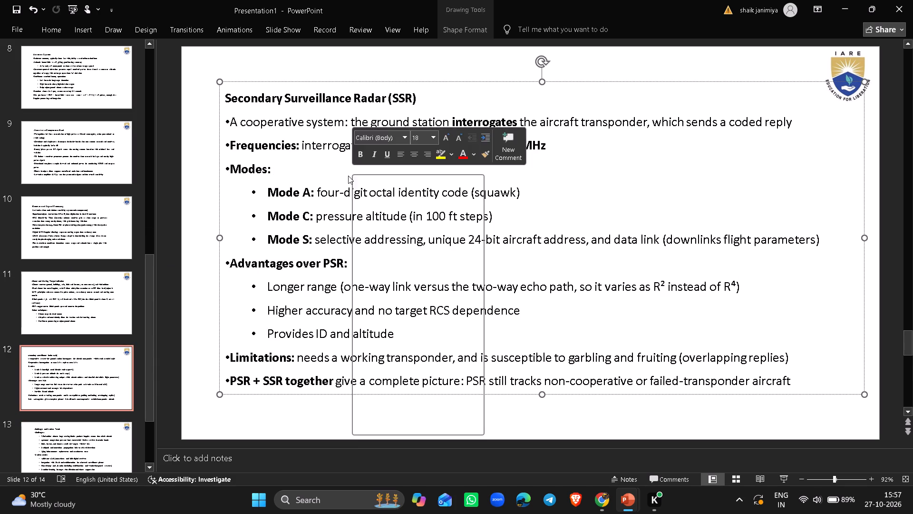
left_click(314, 232)
key("ctrl+a")
right_click(314, 232)
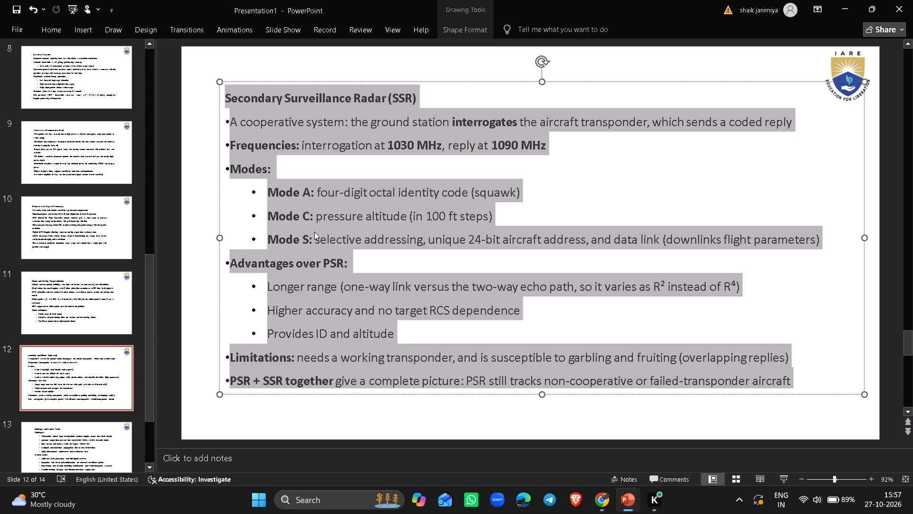
left_click(369, 188)
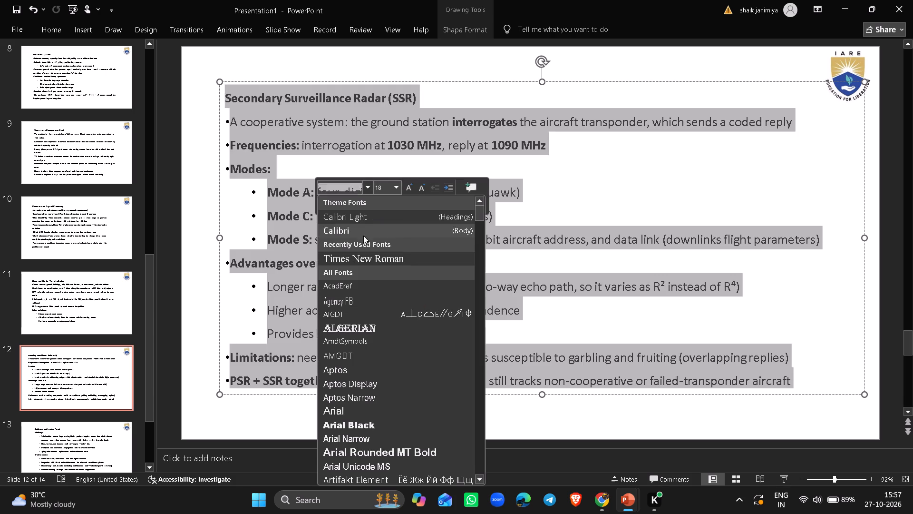
left_click(362, 258)
left_click(276, 272)
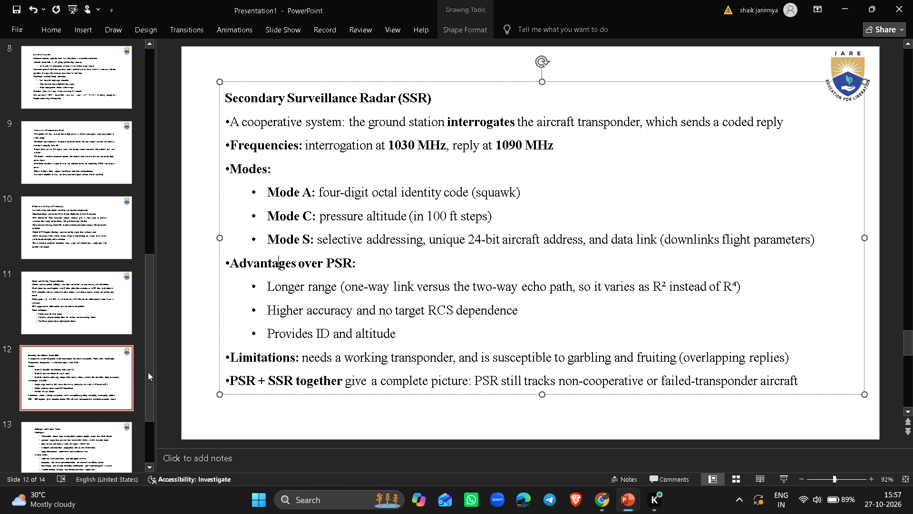
Set all the text in slide 13's Challenges and Modern Trends box to Times New Roman.
left_click(90, 433)
left_click(355, 188, "ctrl")
key("ctrl+a")
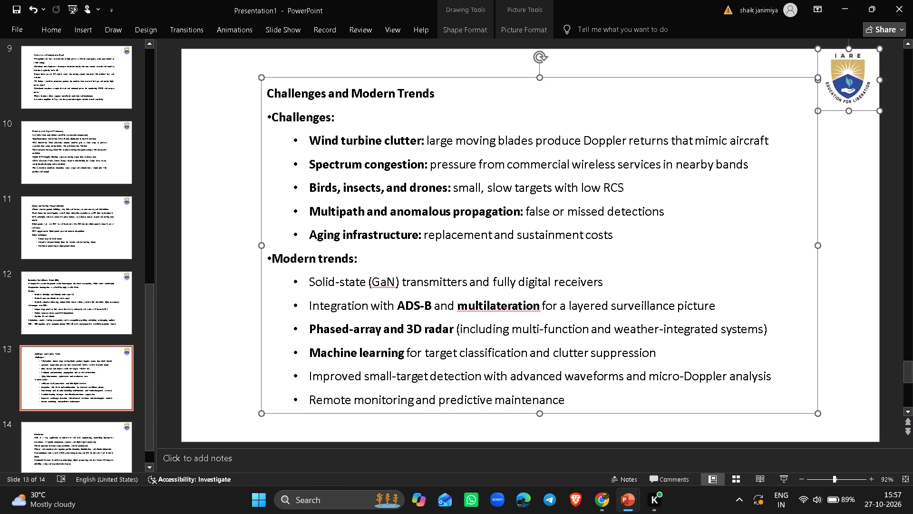
right_click(355, 188)
left_click(340, 179)
key("ctrl+a")
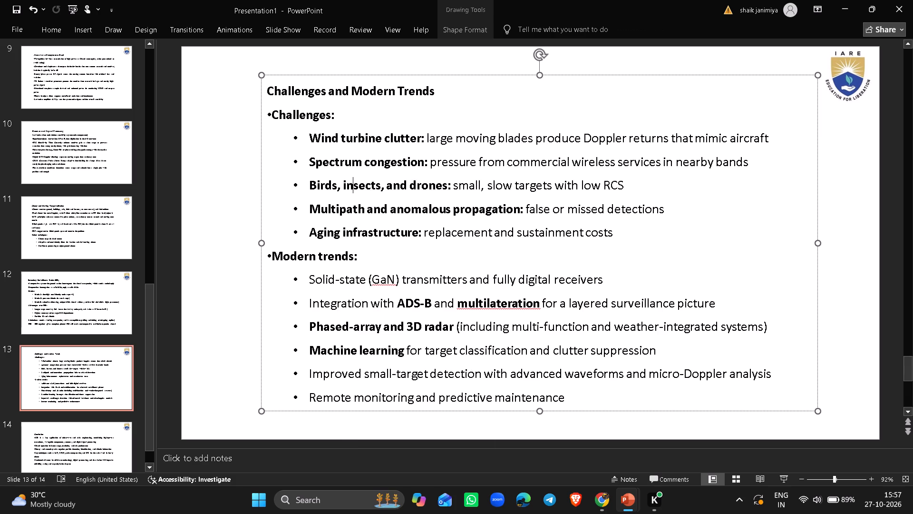
right_click(340, 179)
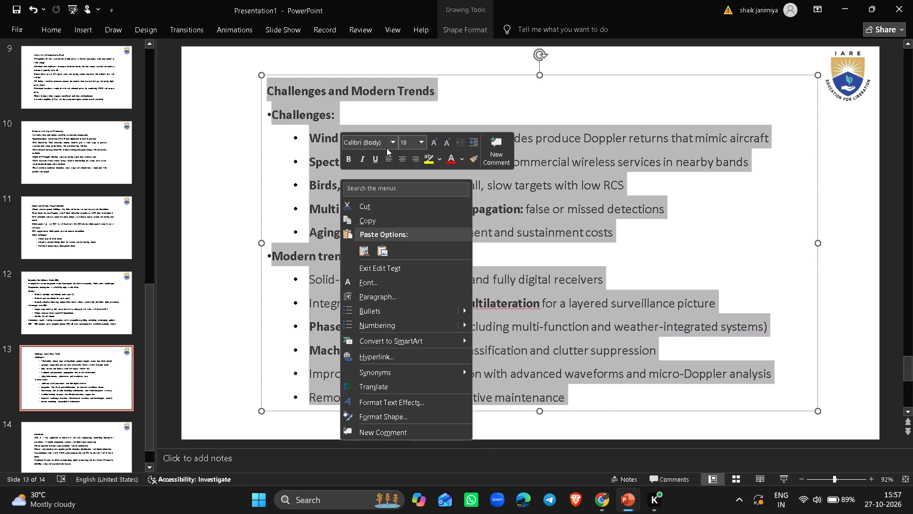
left_click(389, 146)
left_click(382, 212)
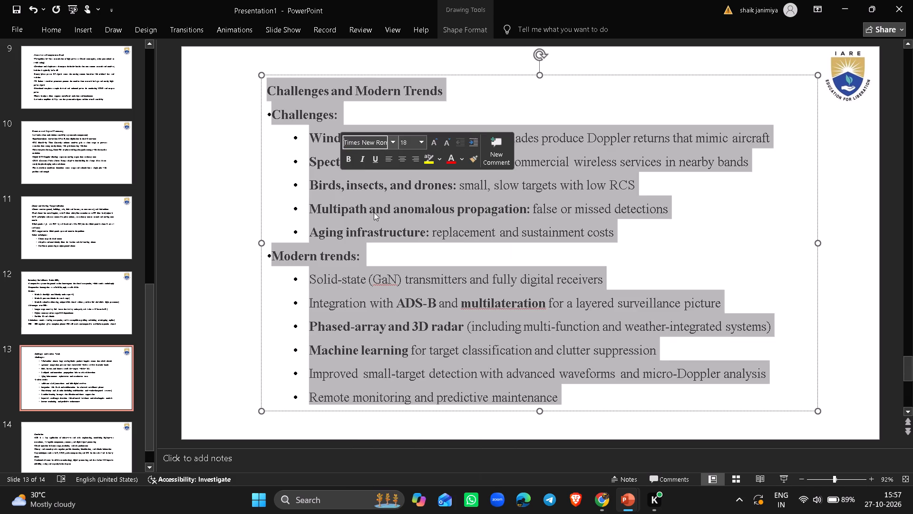
left_click(275, 242)
Check which font the text in slide 14's Conclusion box uses.
left_click(79, 436)
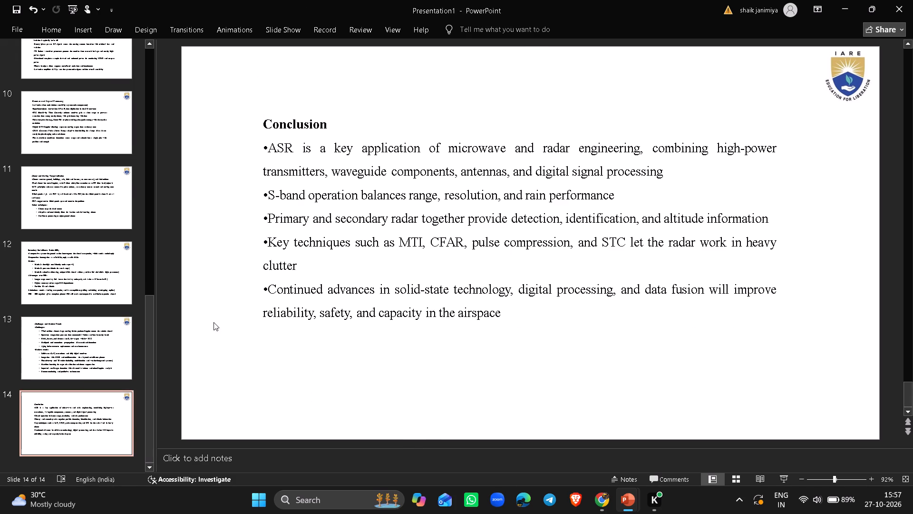
left_click(377, 228, "ctrl")
key("ctrl+a")
left_click(377, 228)
key("ctrl+a")
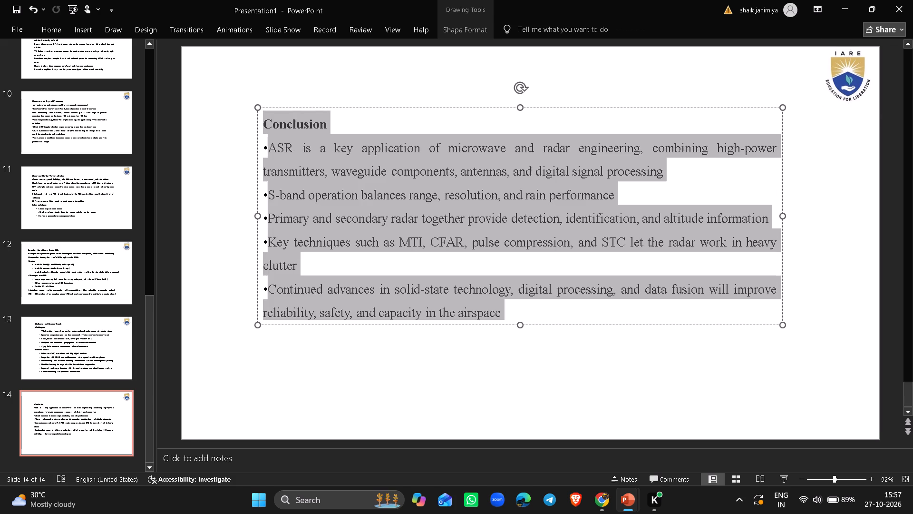
right_click(377, 228)
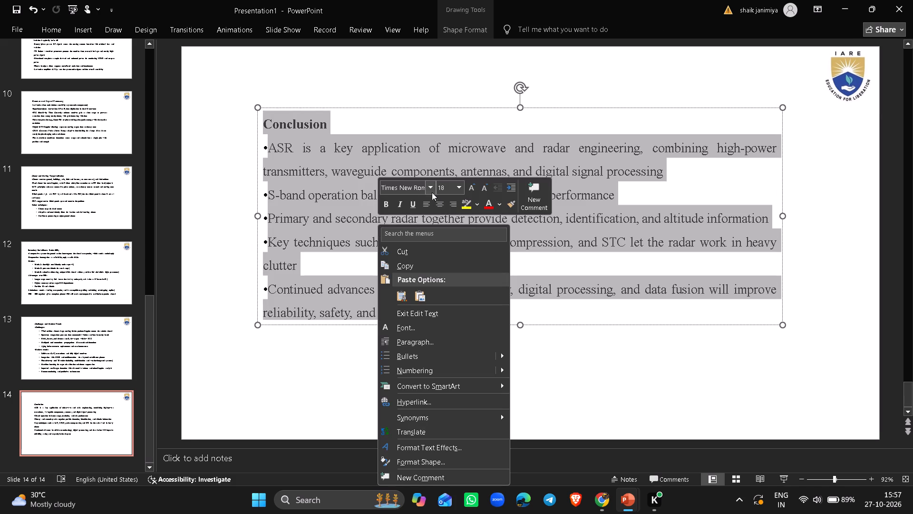
left_click(311, 261)
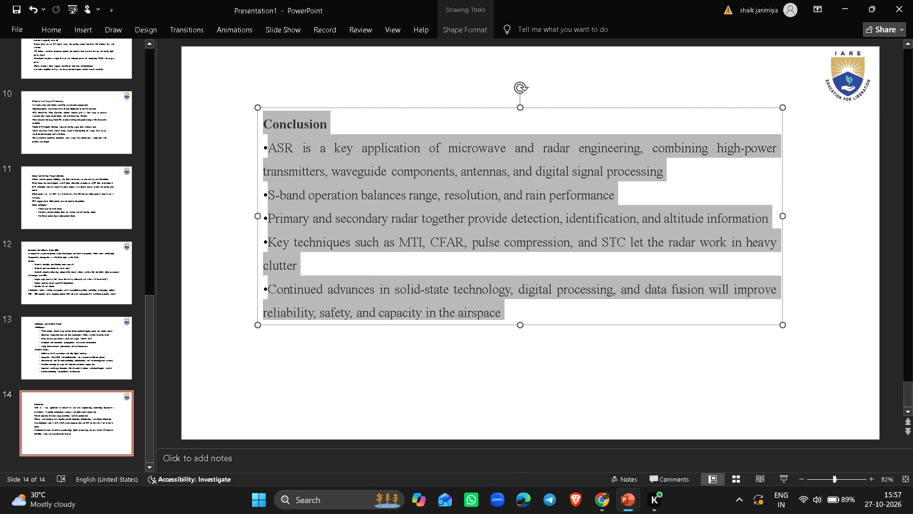
left_click(220, 239)
Review the slides from 12 back to the Introduction slide for consistent fonts, headings and text box placement.
left_click(89, 264)
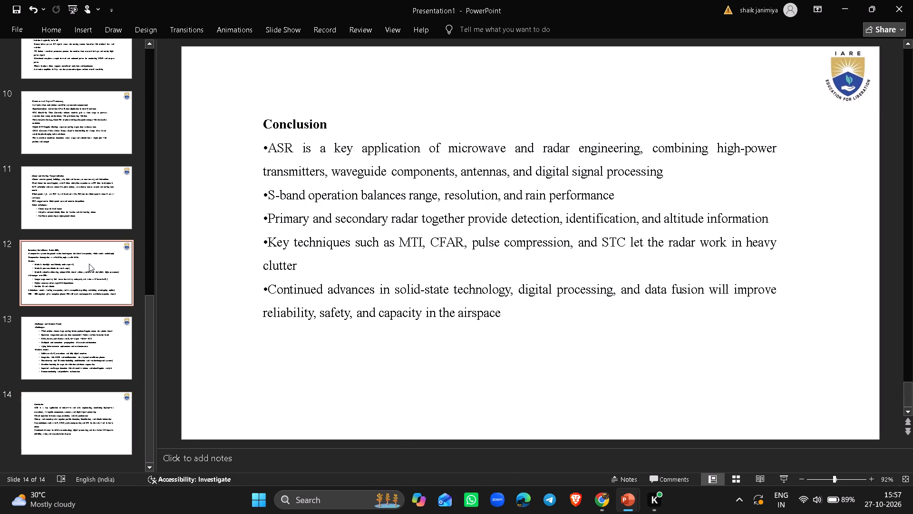
left_click(101, 168)
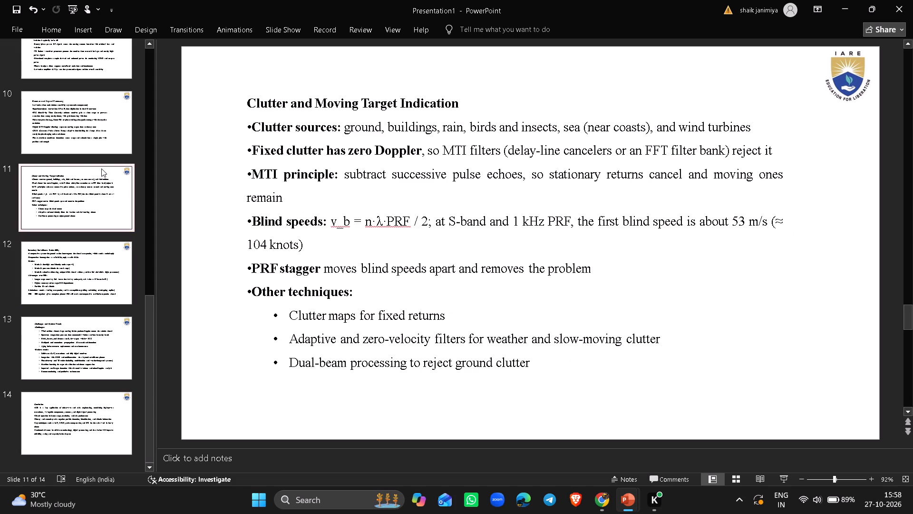
key("Up")
key("Up")
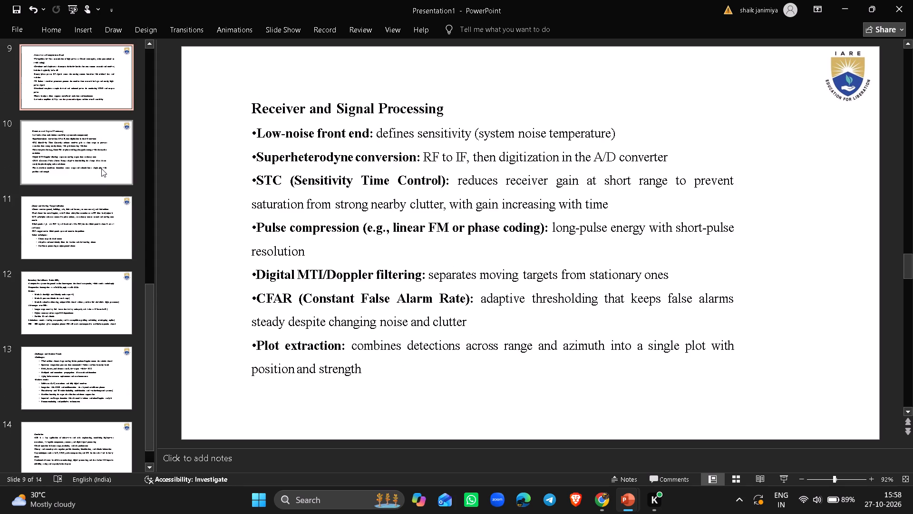
key("Up")
key("Down")
key("Down")
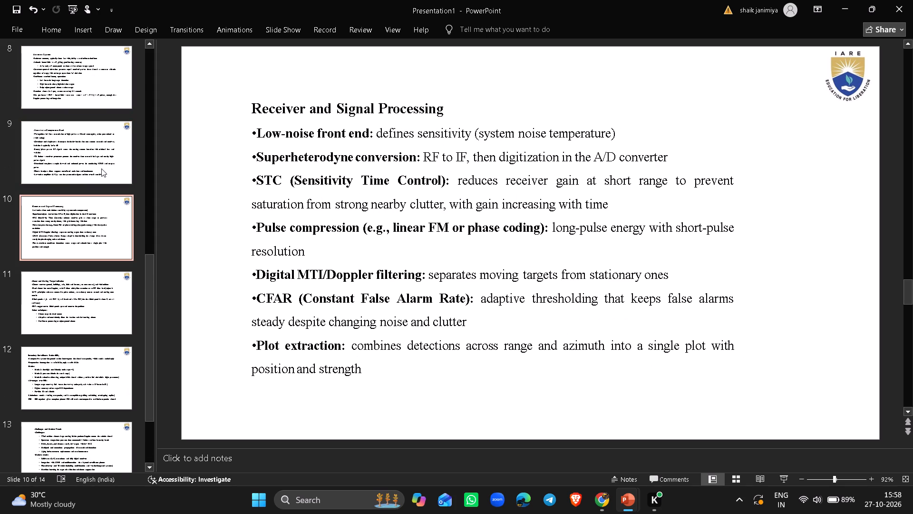
key("Up")
key("Down")
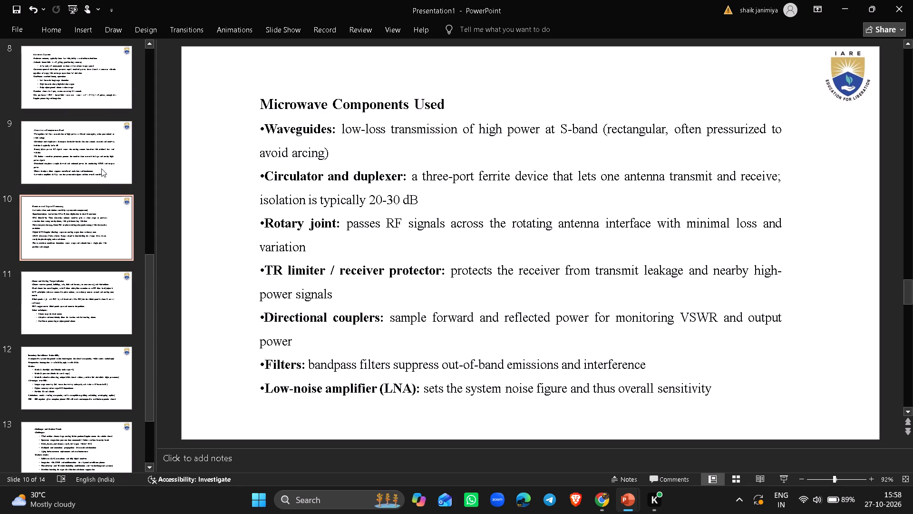
key("Up")
key("Up")
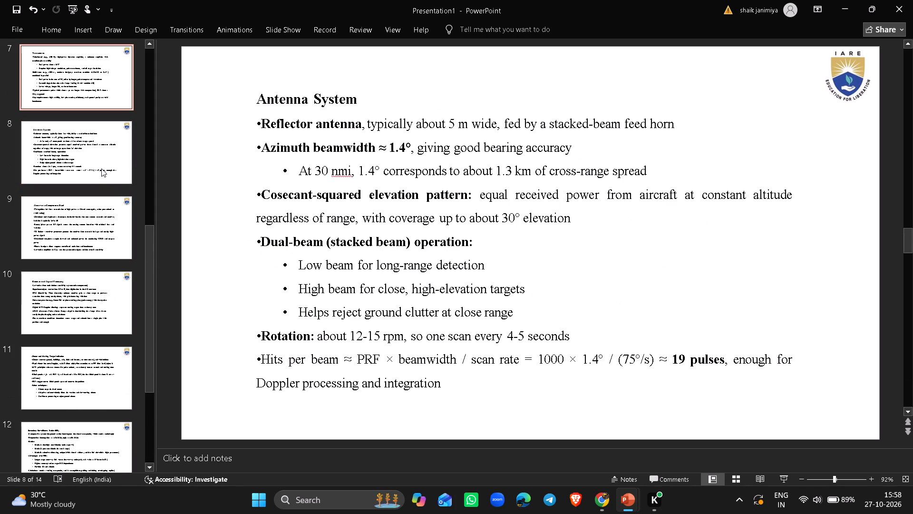
key("Up")
key("Up")
key("Up")
key("Up")
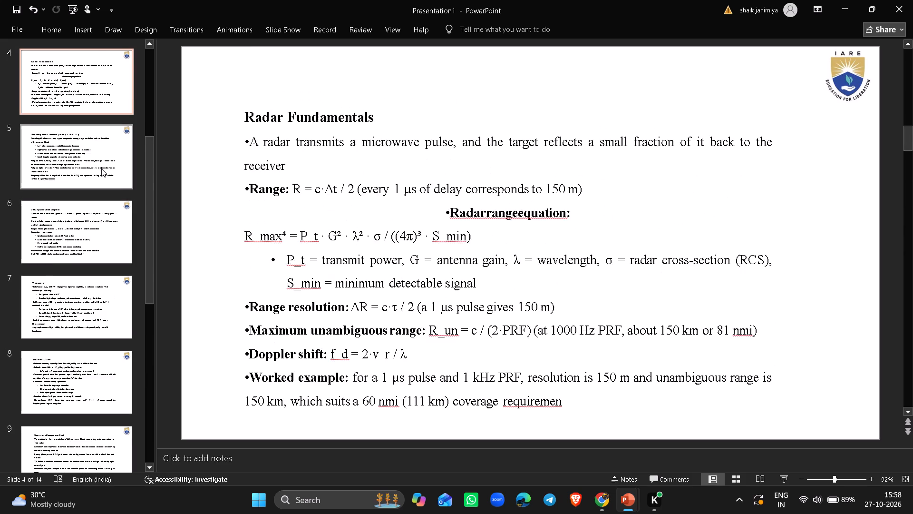
key("Up")
key("Down")
key("Up")
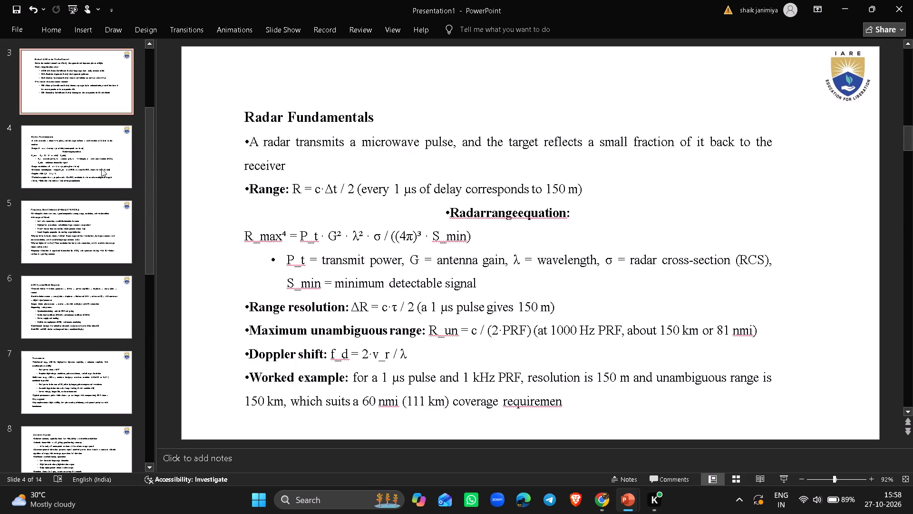
key("Up")
key("Up")
key("Down")
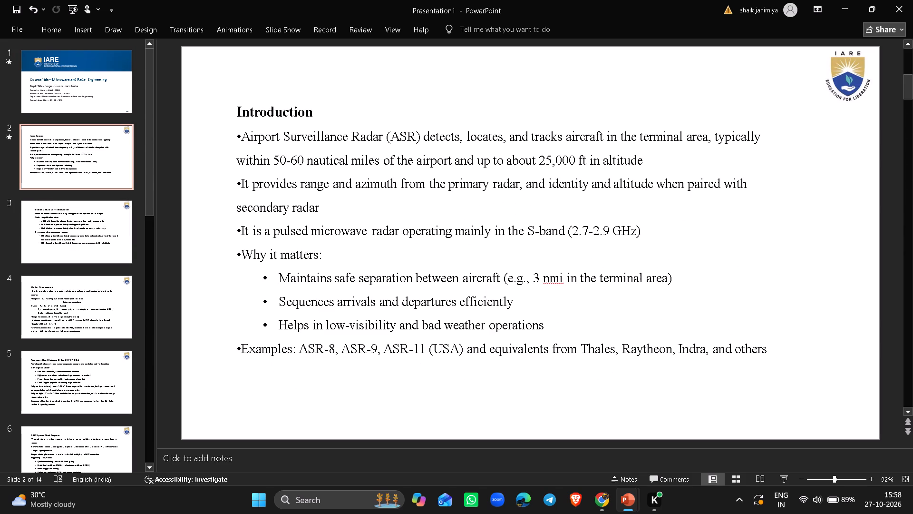
Move slide 3's Role of ASR in Air Traffic Control text box a little left and slightly down on the slide.
left_click(100, 218)
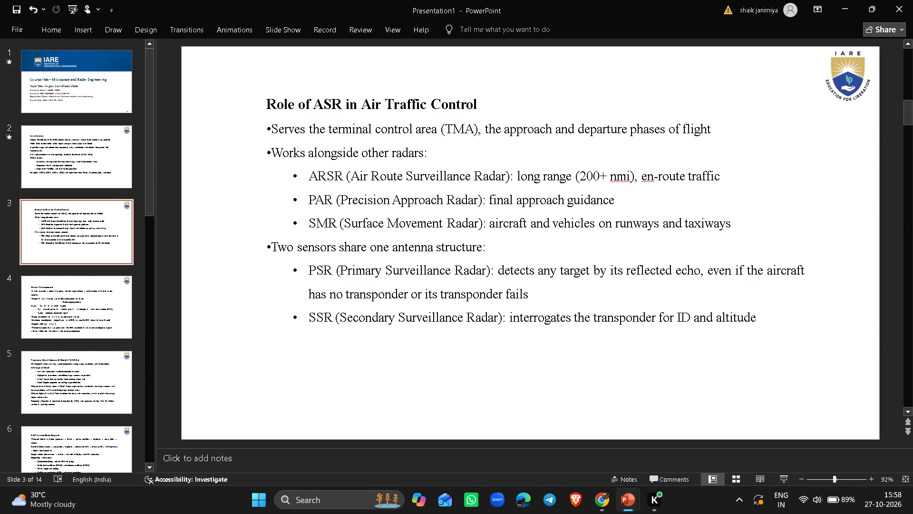
left_click(338, 137)
left_click_drag(382, 84, 356, 88)
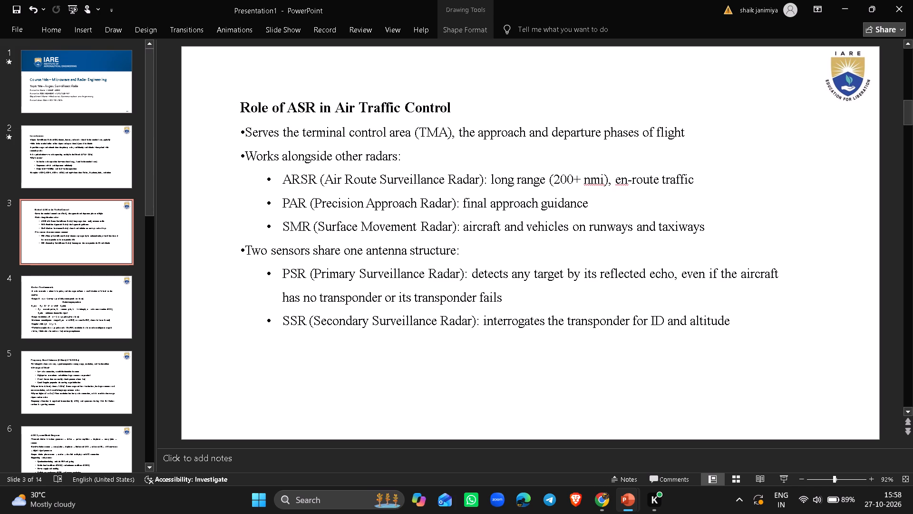
left_click_drag(356, 88, 358, 90)
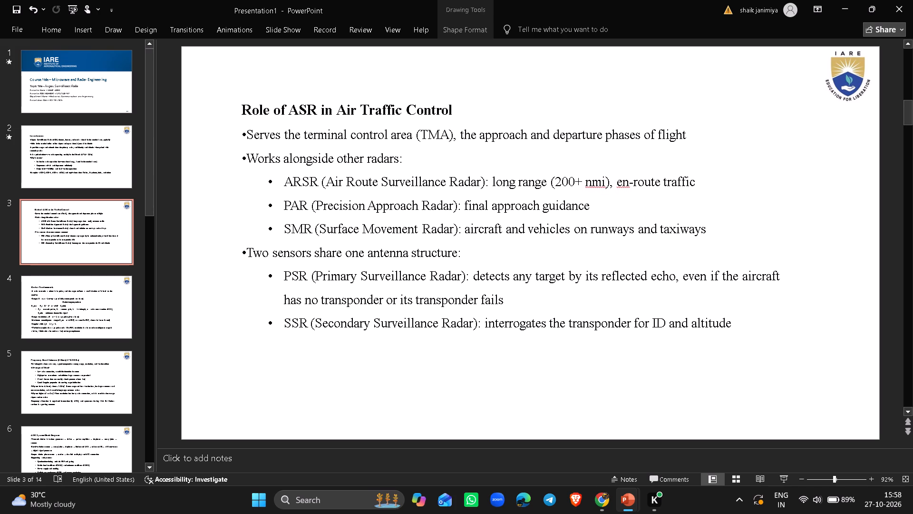
Move slide 4's Radar Fundamentals text box slightly up and to the left on the slide.
left_click(91, 327)
left_click(363, 158)
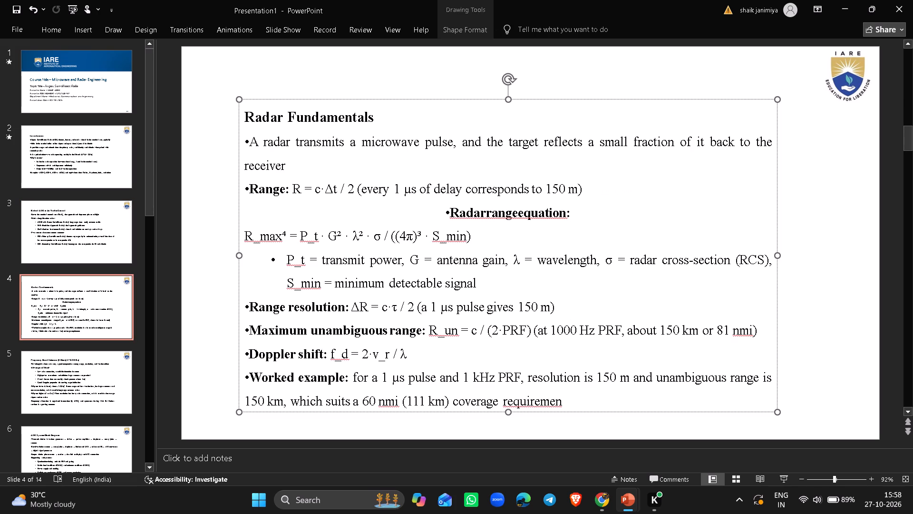
left_click_drag(354, 98, 347, 89)
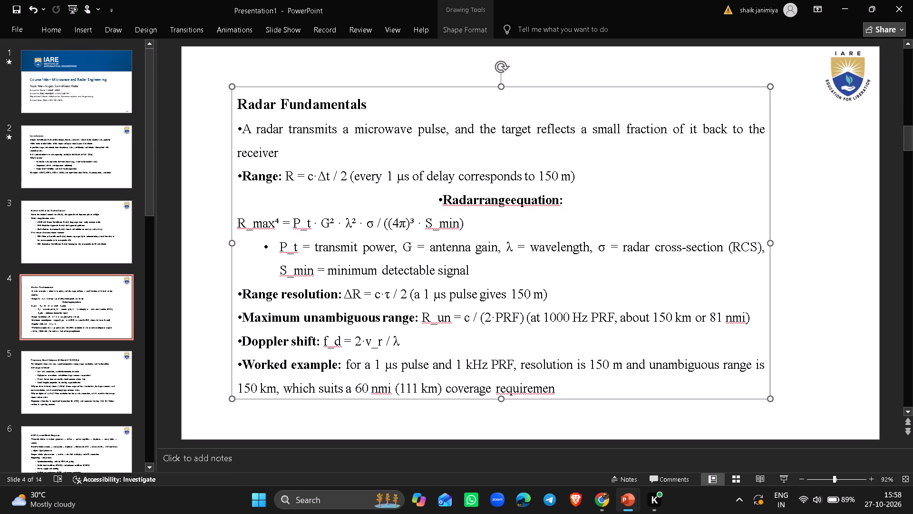
Review the layout and formatting of slides 5 through 14, and go back through the deck to the title slide.
left_click(91, 369)
left_click(352, 223)
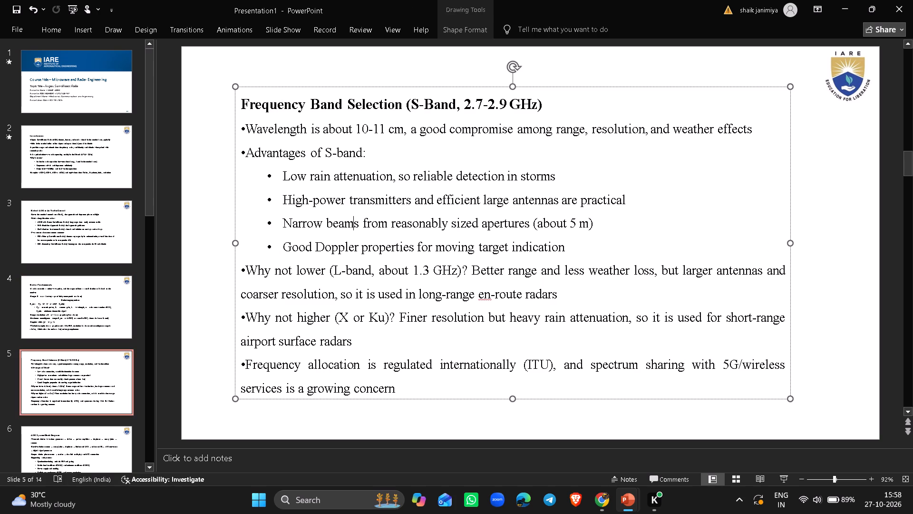
left_click(88, 438)
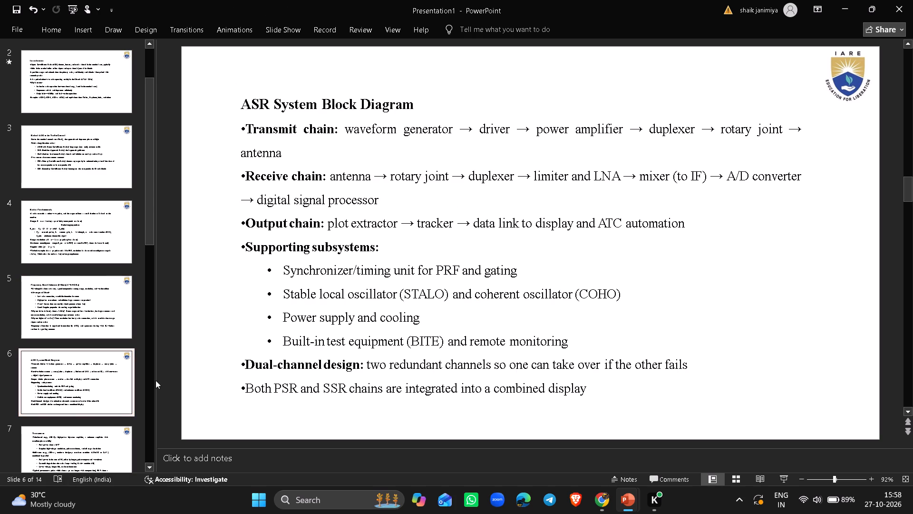
left_click(92, 440)
key("Down")
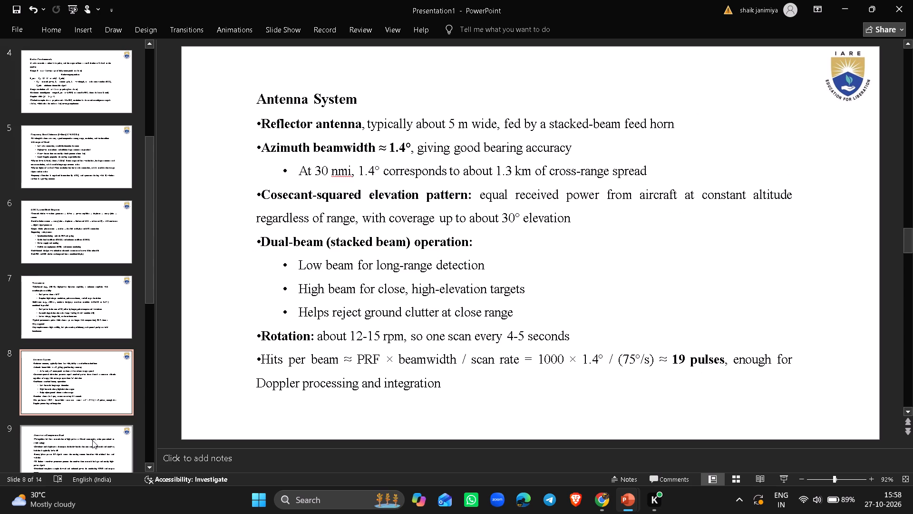
key("Down")
key("Down")
key("Down")
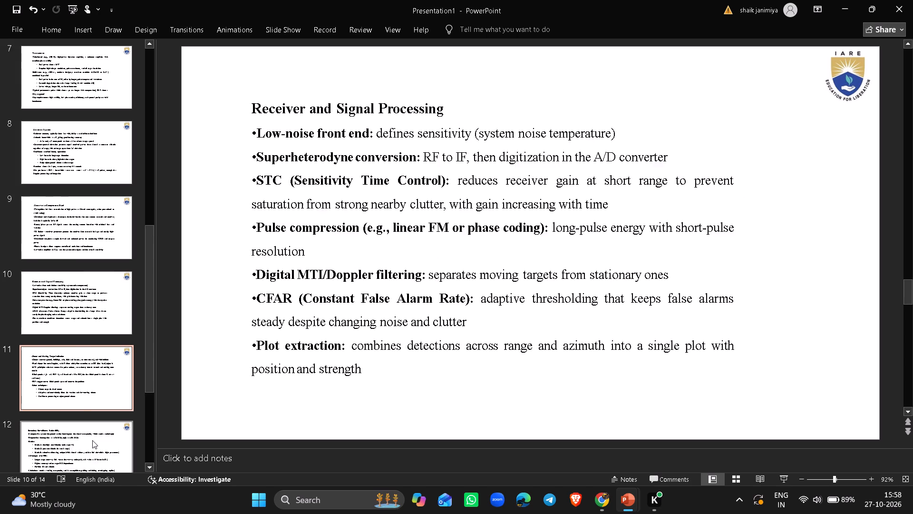
key("Down")
key("Down")
key("Down")
key("Down")
key("Down")
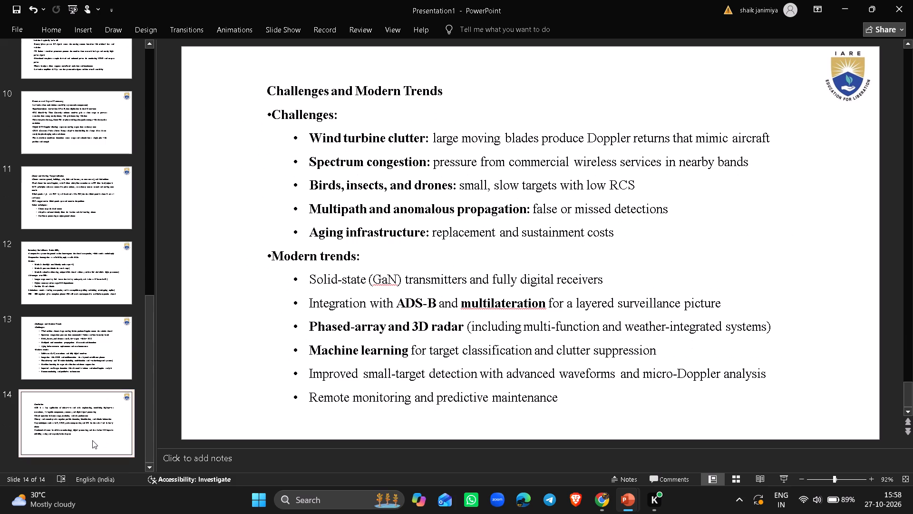
key("Up")
key("Up")
key("Up")
key("Up")
key("Up")
key("Up")
key("Up")
key("Up")
key("Up")
key("Up")
key("Up")
key("Up")
key("Up")
key("Up")
key("Up")
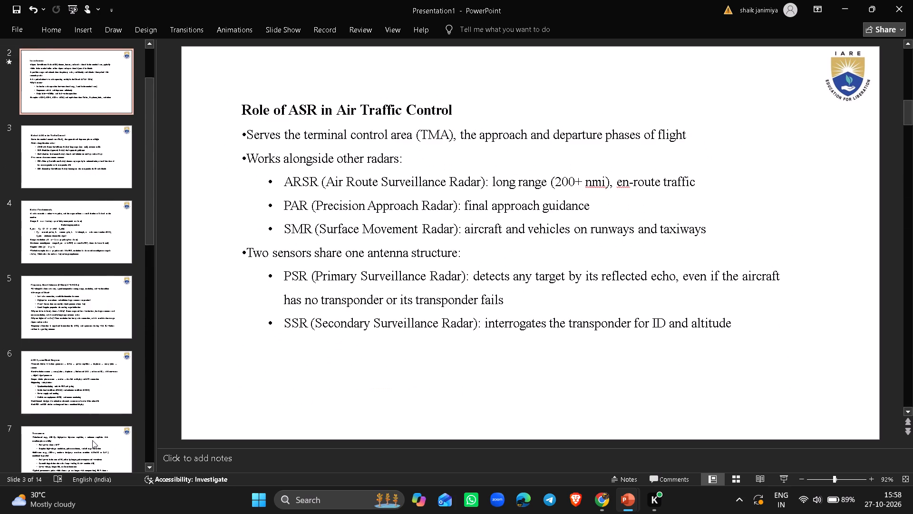
key("Up")
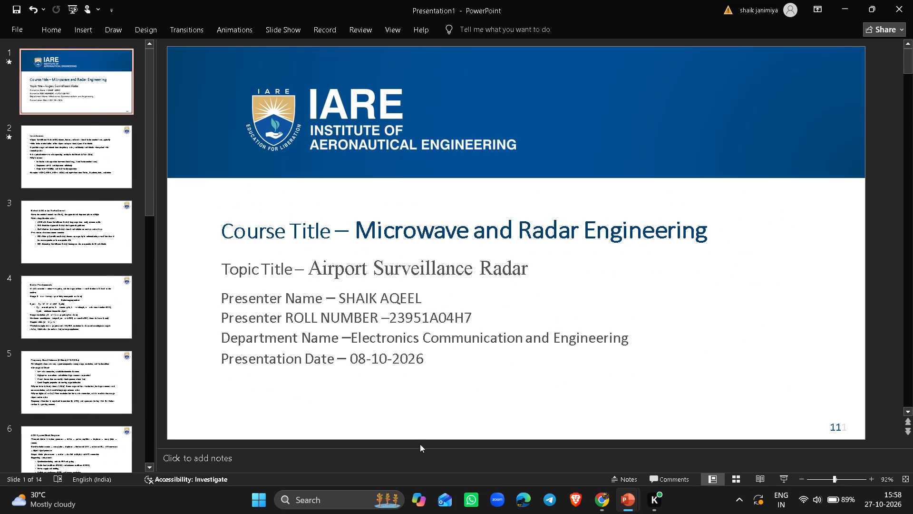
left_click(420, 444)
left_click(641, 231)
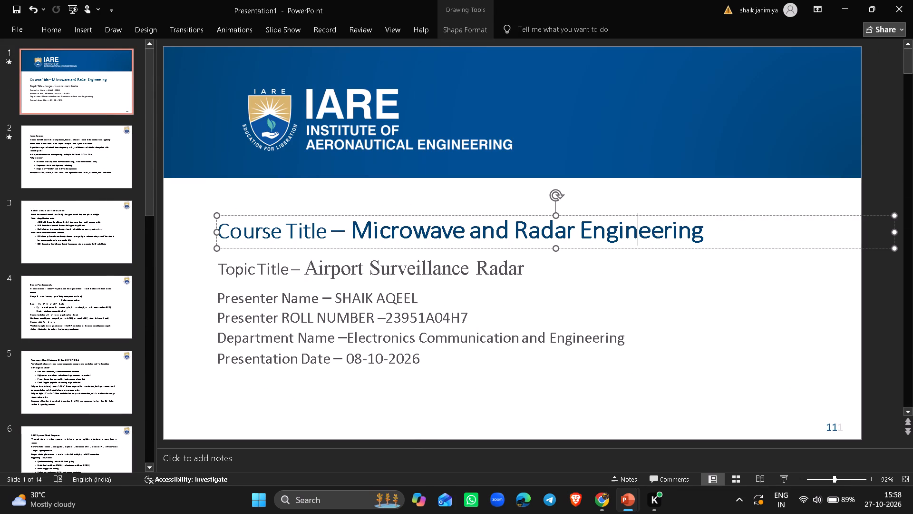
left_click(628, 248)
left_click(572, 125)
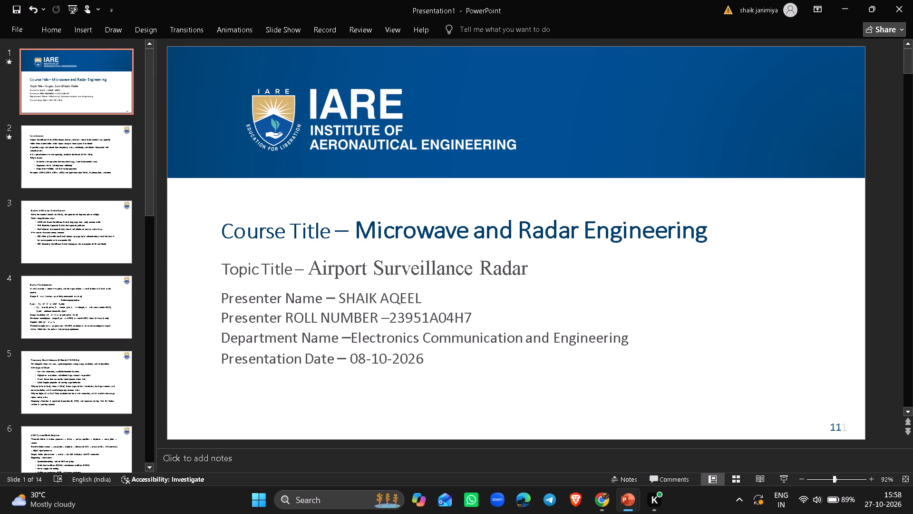
Change the presentation date on the title slide to 27-10-2026.
left_click(367, 364)
key("BackSpace")
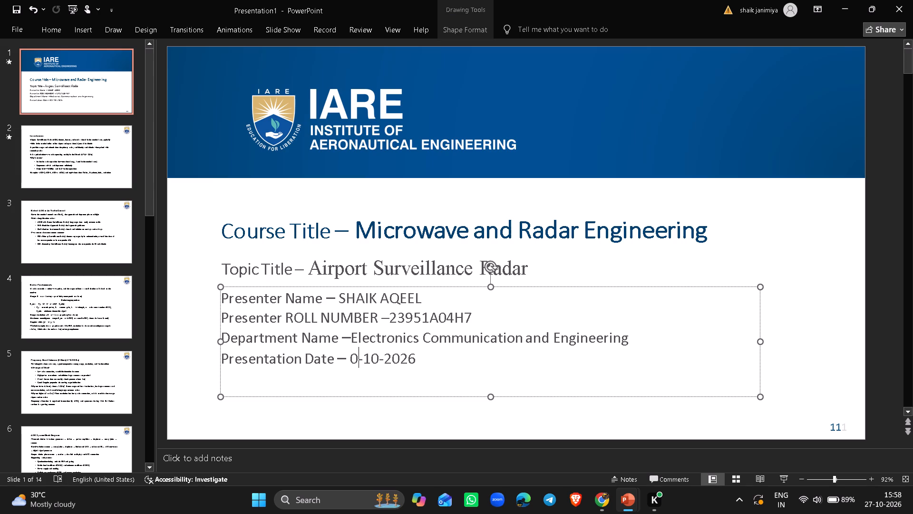
key("BackSpace")
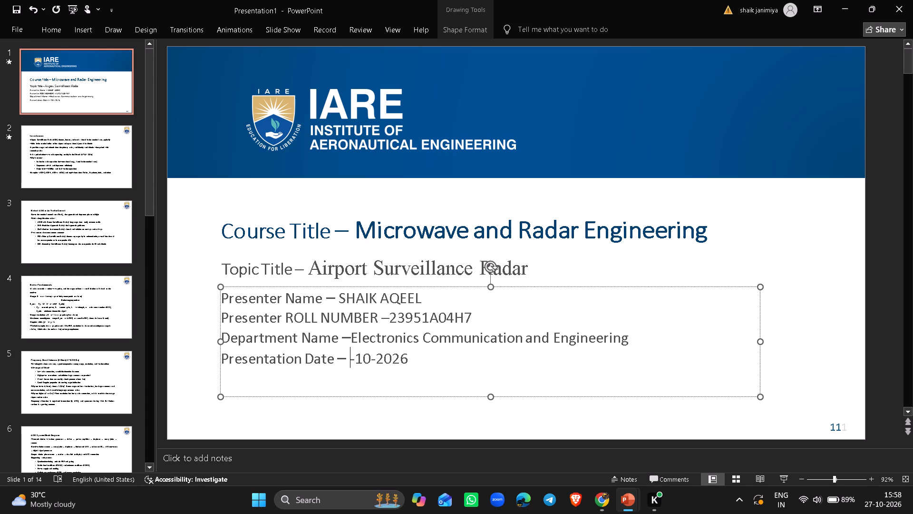
type("27")
left_click(558, 427)
left_click(146, 183)
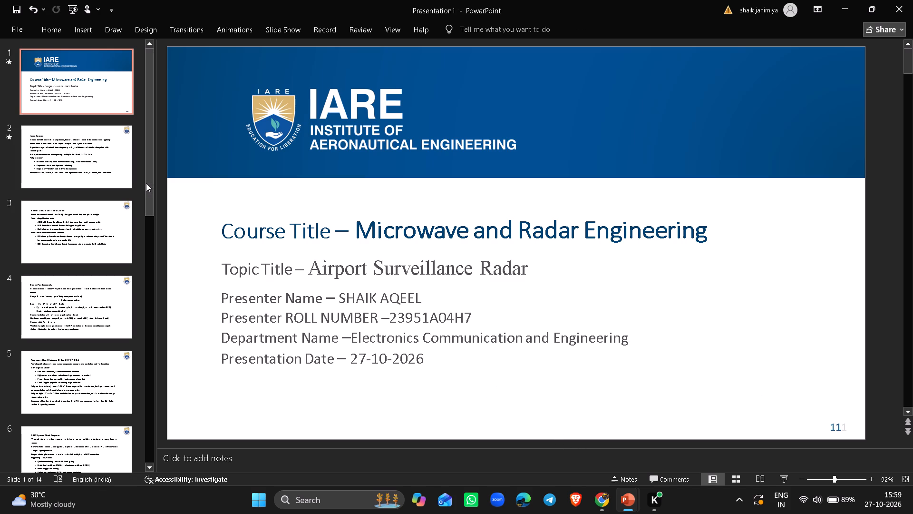
left_click(112, 167)
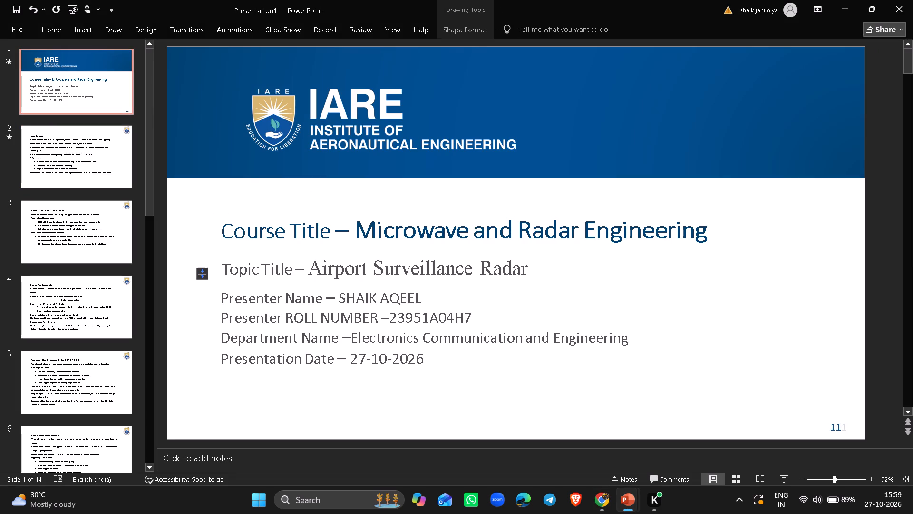
left_click_drag(532, 269, 316, 268)
key("ctrl+c")
left_click(562, 420)
key("x")
key("grave")
key("alt+x")
In Chrome, search Google for the copied topic title plus "images" and browse the image results for suitable pictures.
key("alt+Tab")
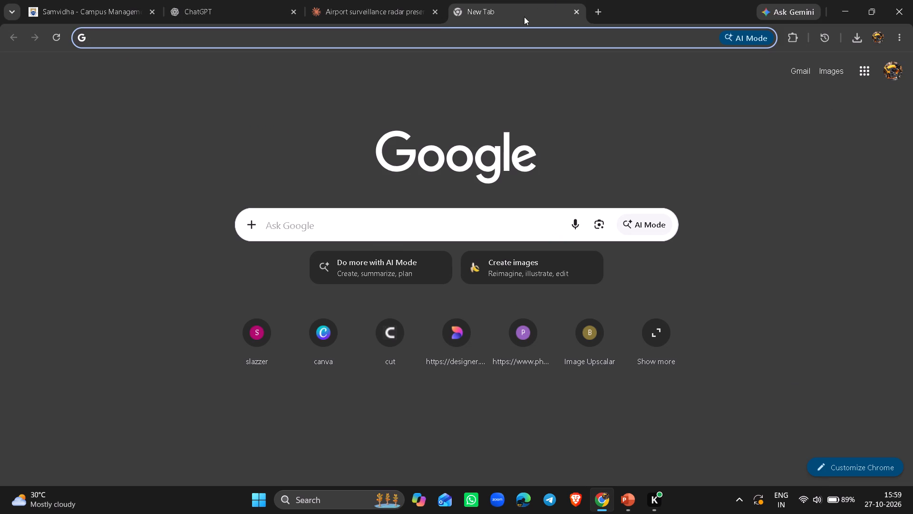
left_click(524, 40, "ctrl")
key("ctrl+v")
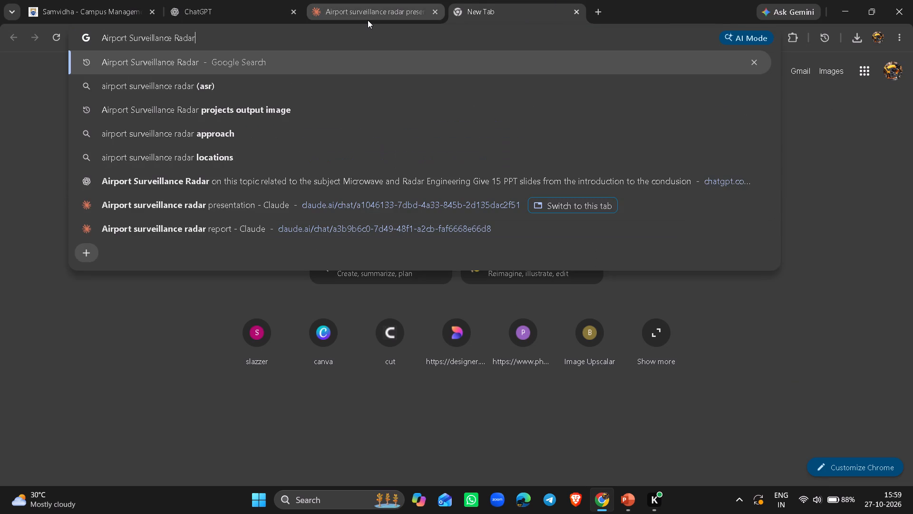
type("images")
key("Return")
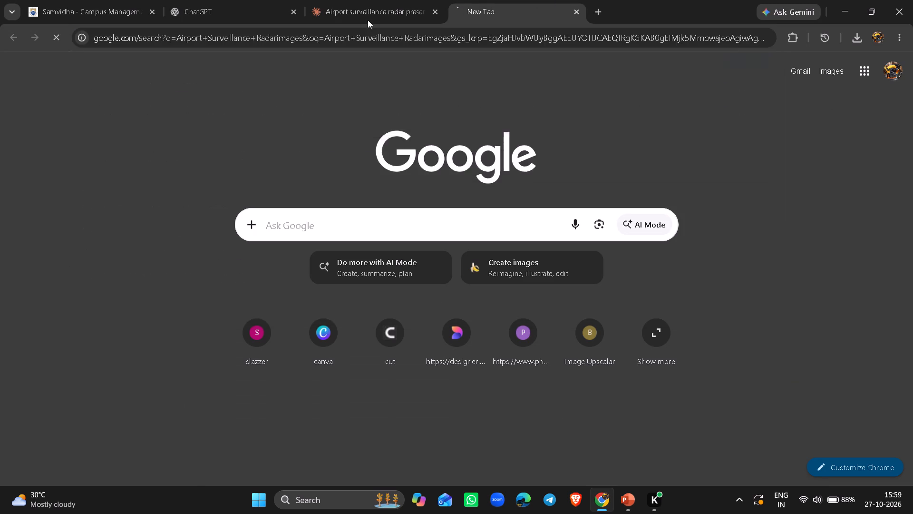
left_click(194, 129)
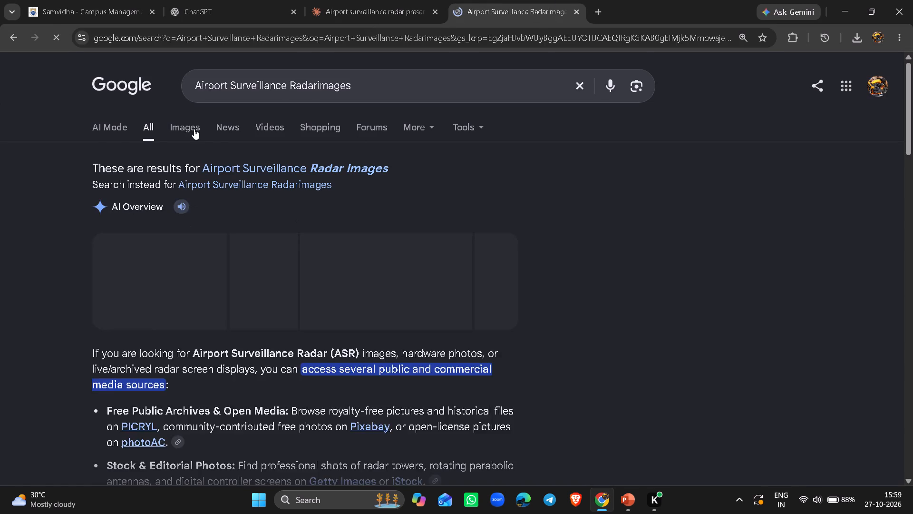
scroll(261, 286, "down", 1)
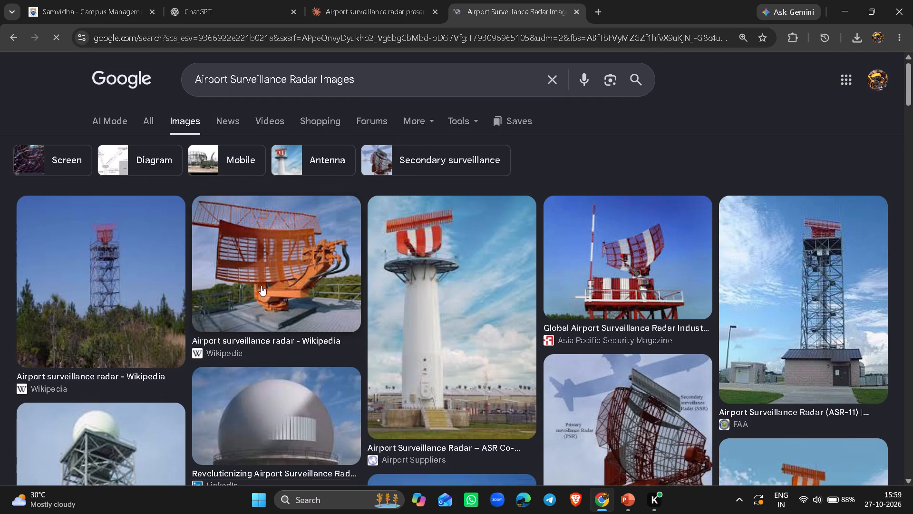
scroll(261, 286, "down", 1)
scroll(261, 286, "up", 1)
scroll(284, 252, "down", 2)
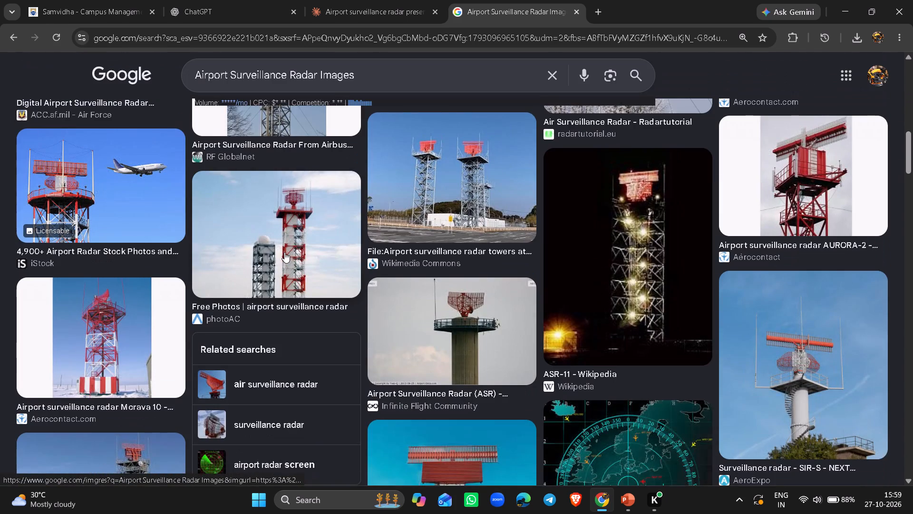
scroll(284, 252, "down", 2)
scroll(284, 252, "up", 5)
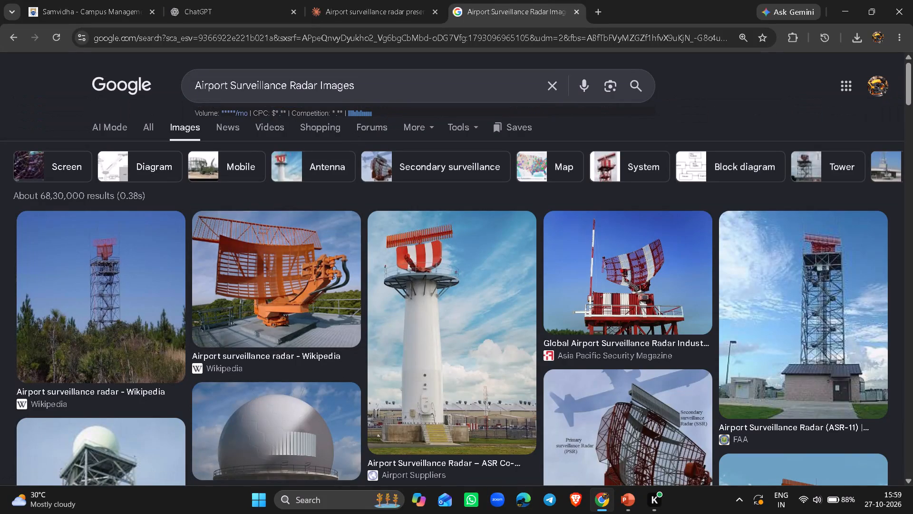
Change the image search query to "Airport Surveillance Radar project images" and run it.
left_click(356, 94)
key("BackSpace")
key("BackSpace")
key("BackSpace")
key("BackSpace")
key("BackSpace")
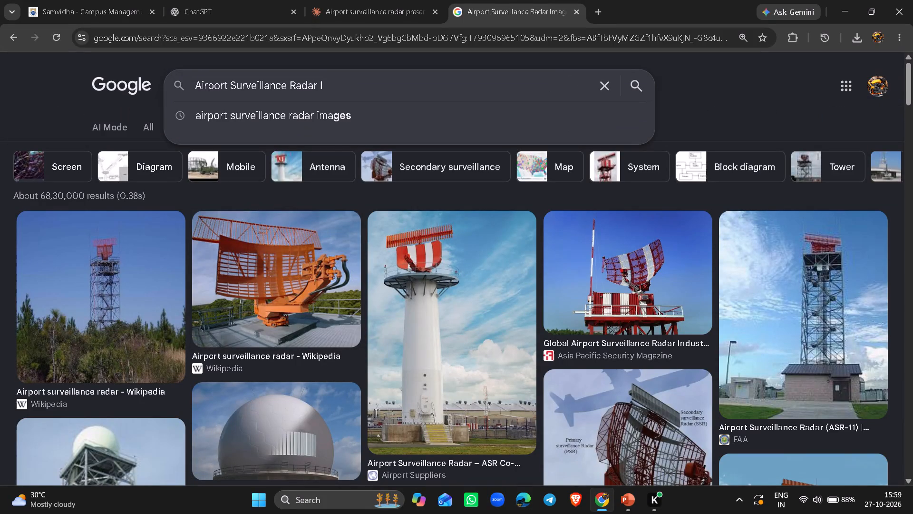
key("BackSpace")
type("project images")
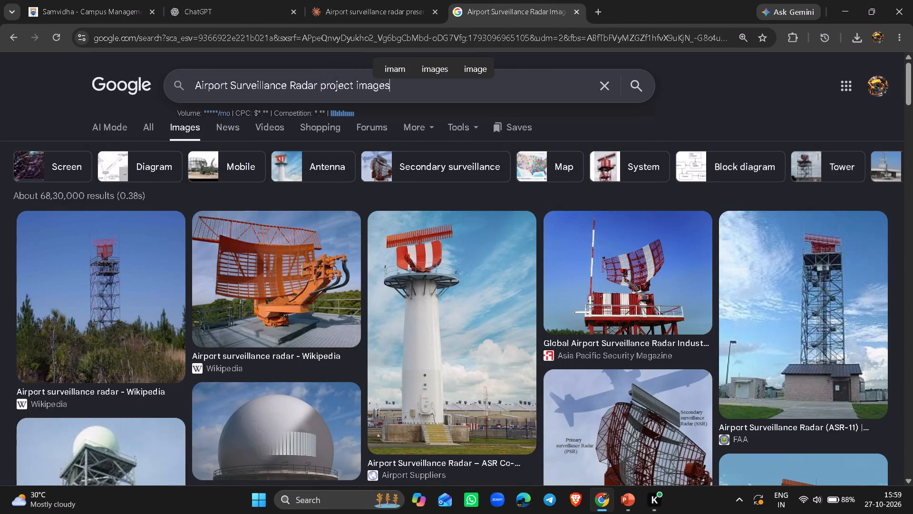
key("Return")
Copy the ultrasonic object-detection photo from the image results and paste it onto slide 2, Introduction, in PowerPoint.
scroll(486, 307, "down", 1)
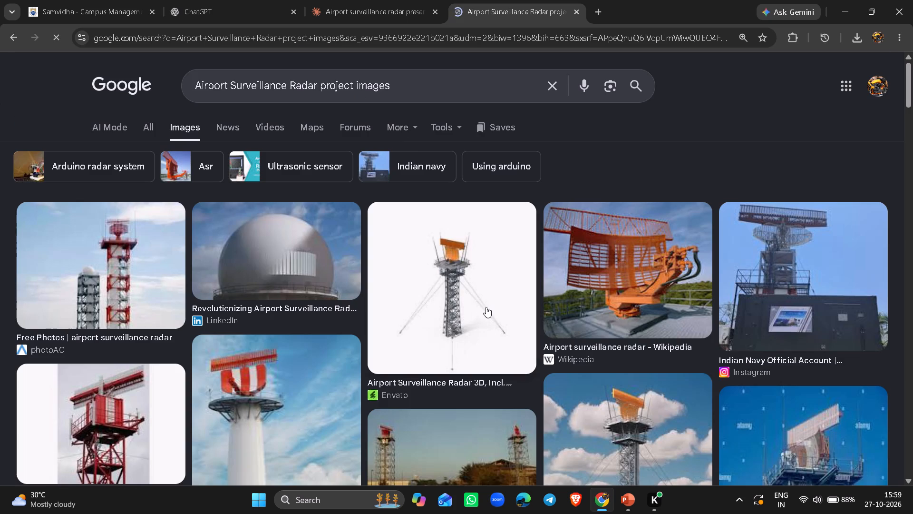
scroll(486, 307, "down", 3)
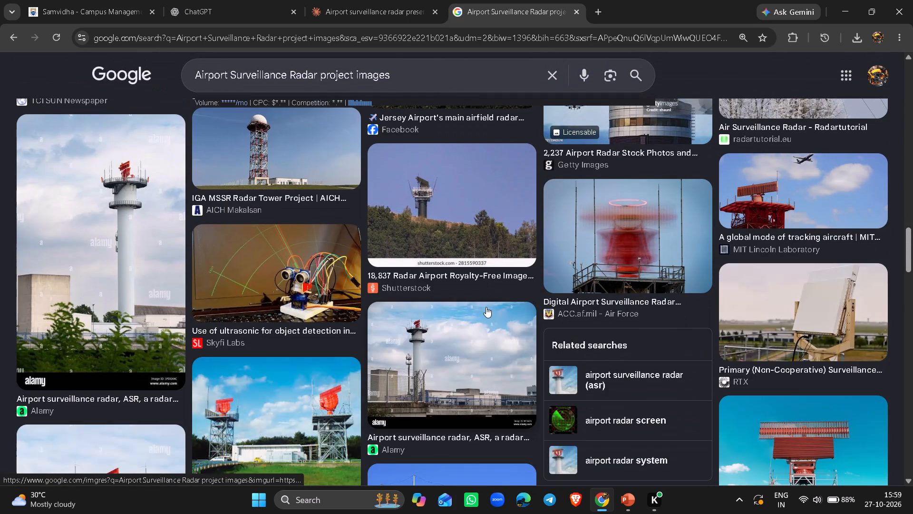
right_click(289, 291)
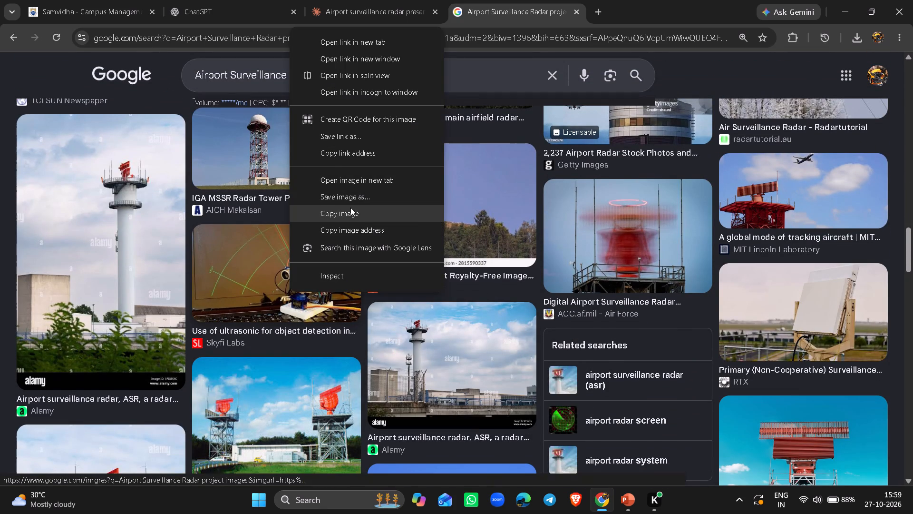
left_click(350, 208)
key("alt+Tab")
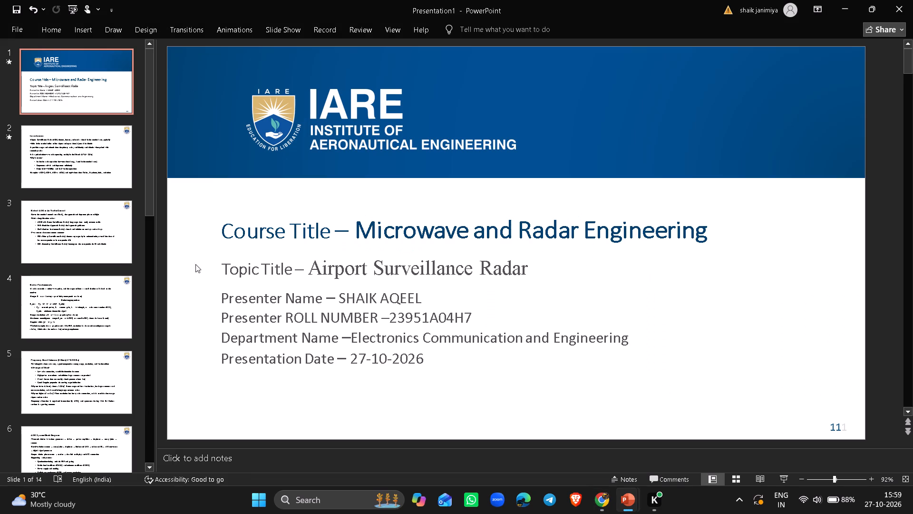
left_click(111, 229)
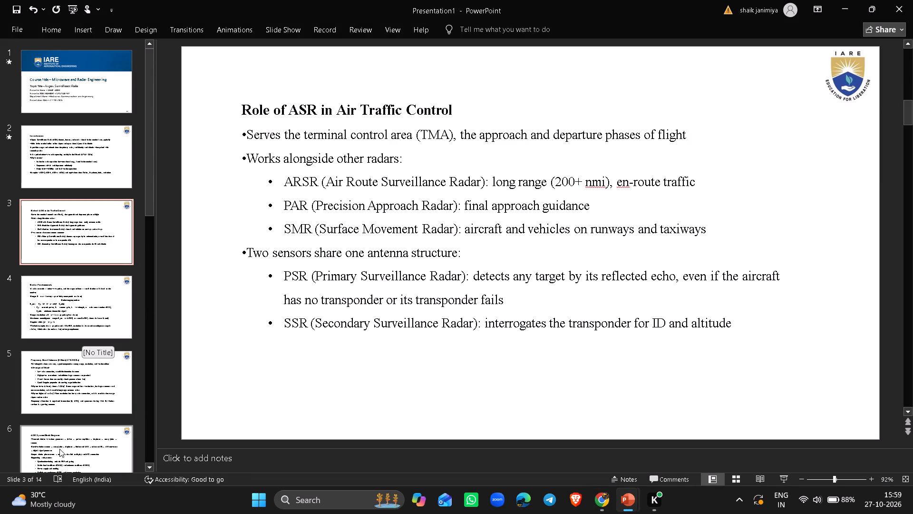
left_click(59, 449)
left_click(68, 232)
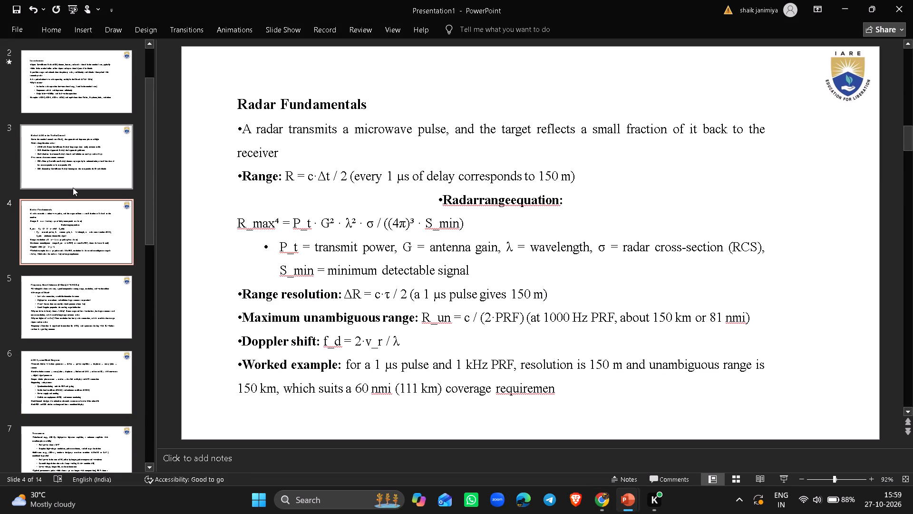
left_click(82, 175)
left_click(449, 244)
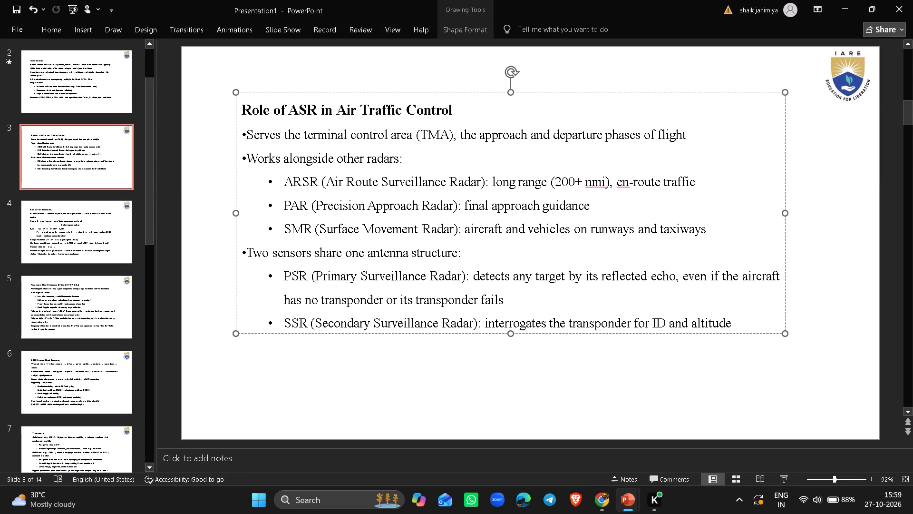
left_click(117, 80)
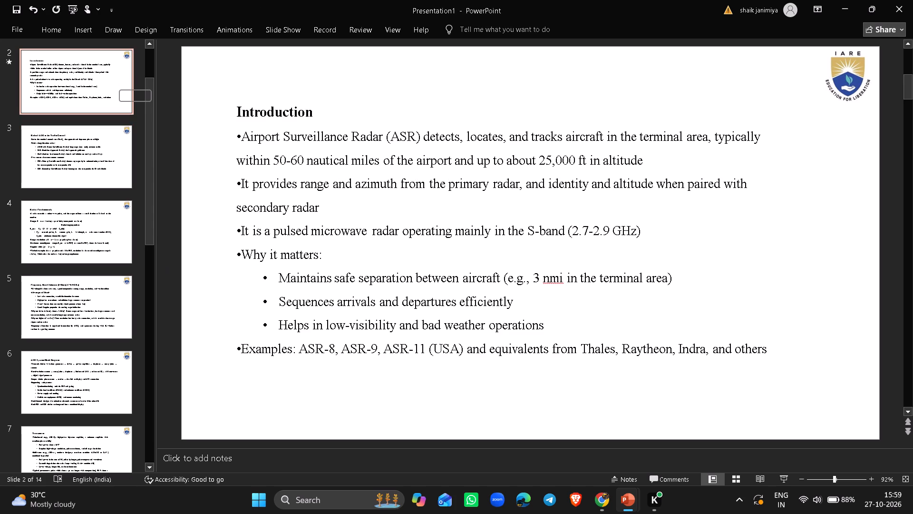
key("ctrl+v")
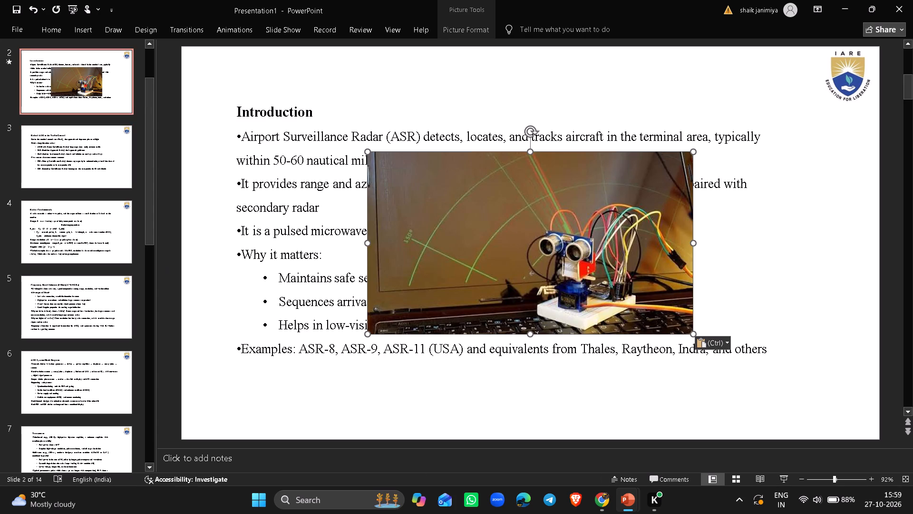
Shrink slide 2's pasted photo, move it to the blank area right of the Why it matters bullets, and stretch it slightly taller.
left_click_drag(366, 334, 621, 262)
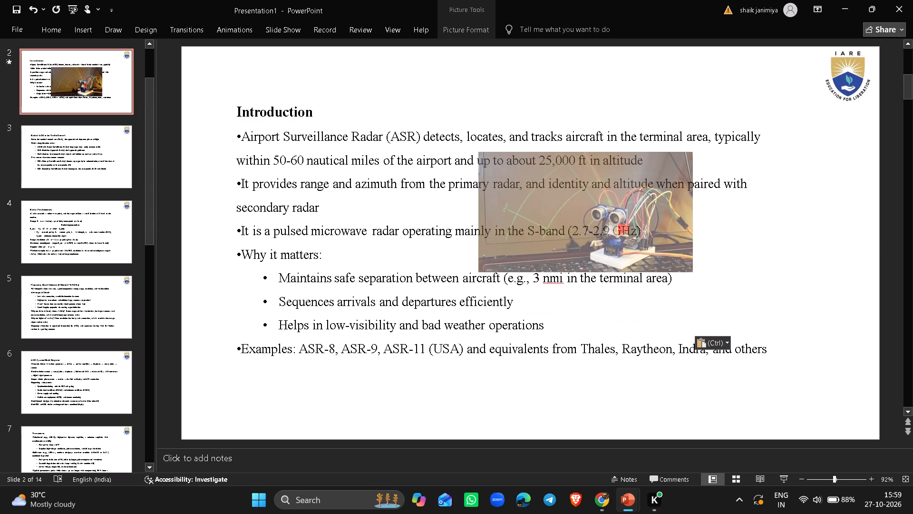
left_click_drag(621, 262, 640, 244)
left_click_drag(612, 197, 775, 279)
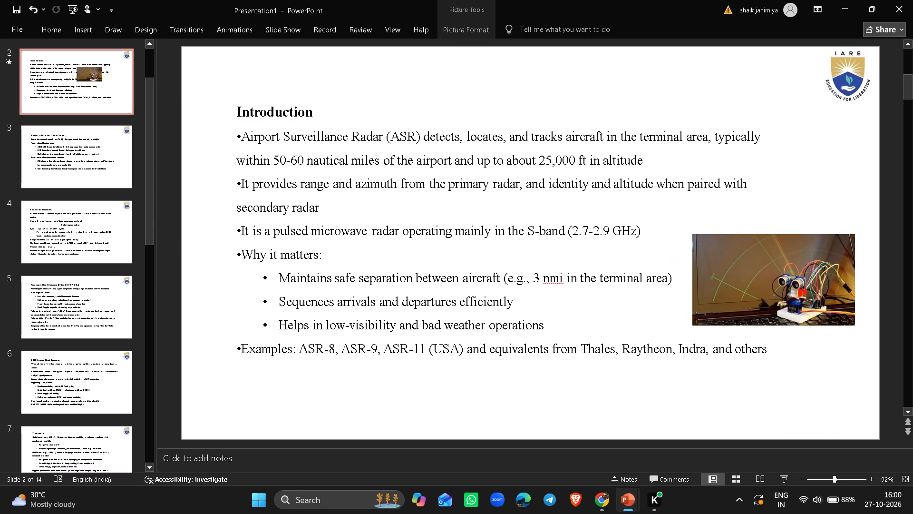
left_click_drag(775, 279, 775, 278)
left_click_drag(773, 230, 771, 200)
left_click_drag(772, 267, 772, 272)
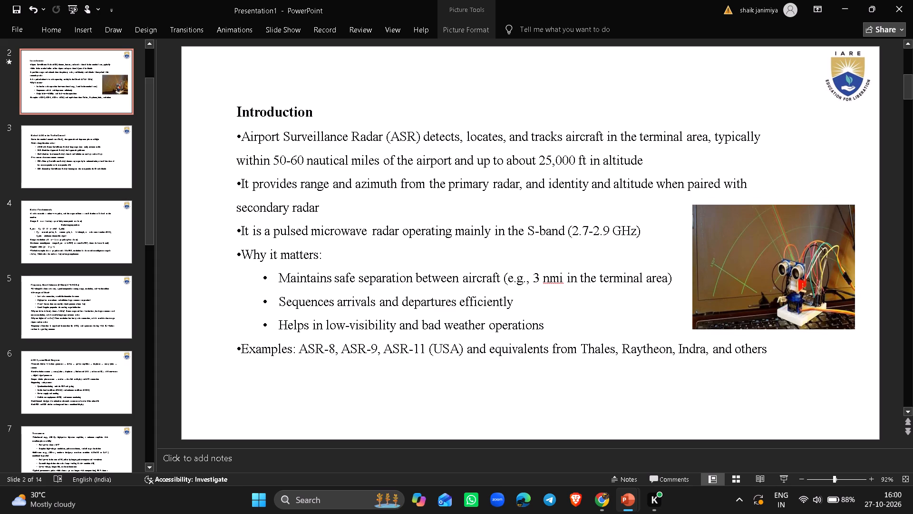
left_click_drag(772, 272, 772, 273)
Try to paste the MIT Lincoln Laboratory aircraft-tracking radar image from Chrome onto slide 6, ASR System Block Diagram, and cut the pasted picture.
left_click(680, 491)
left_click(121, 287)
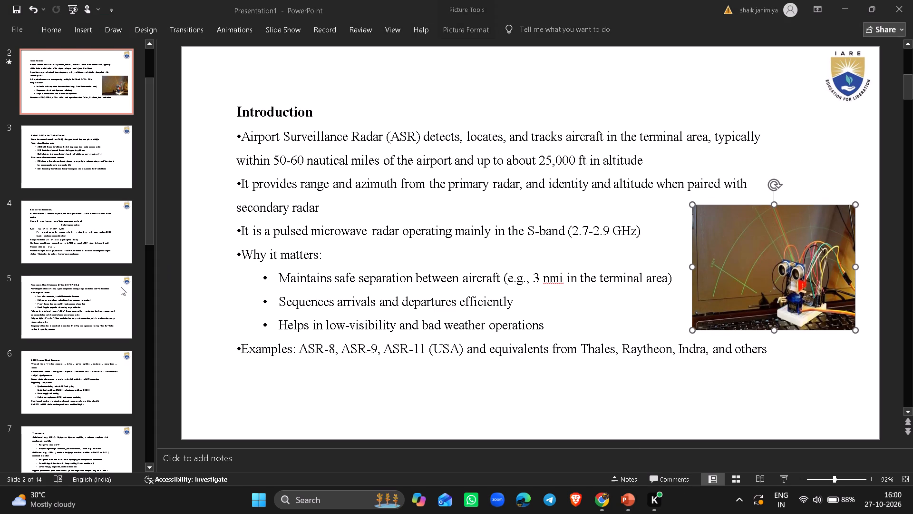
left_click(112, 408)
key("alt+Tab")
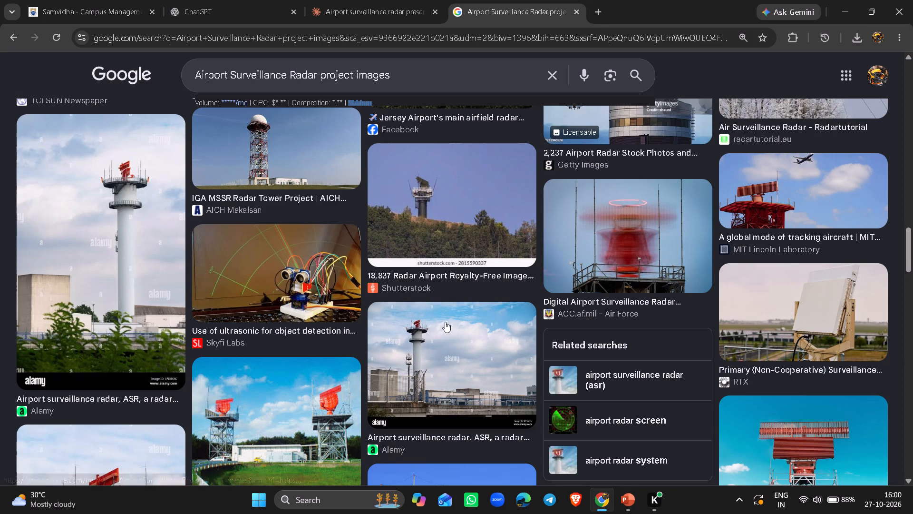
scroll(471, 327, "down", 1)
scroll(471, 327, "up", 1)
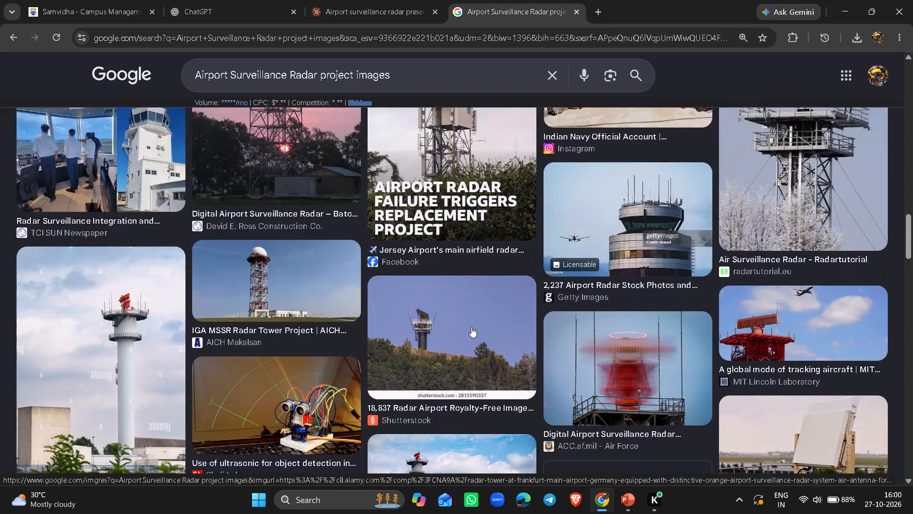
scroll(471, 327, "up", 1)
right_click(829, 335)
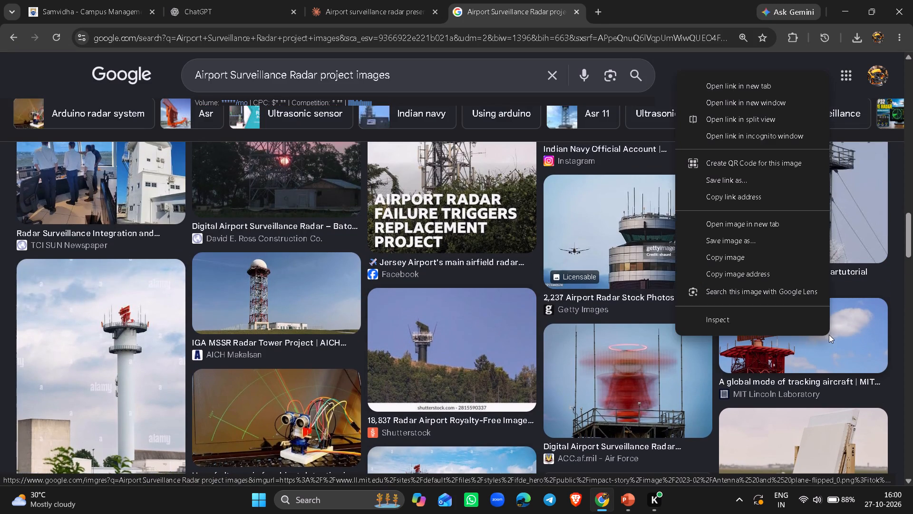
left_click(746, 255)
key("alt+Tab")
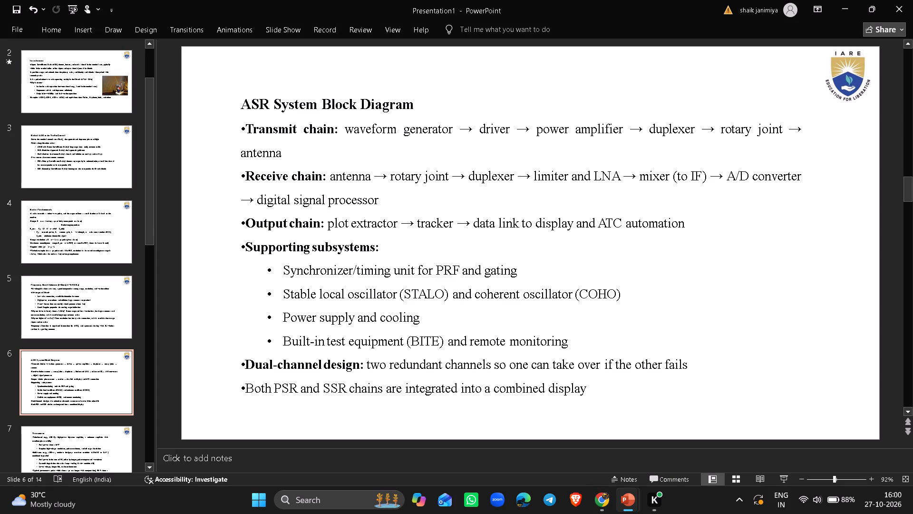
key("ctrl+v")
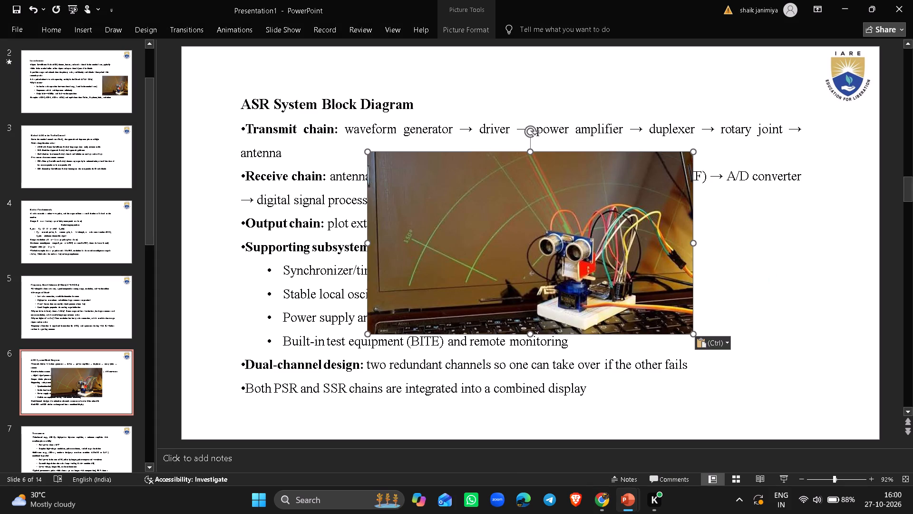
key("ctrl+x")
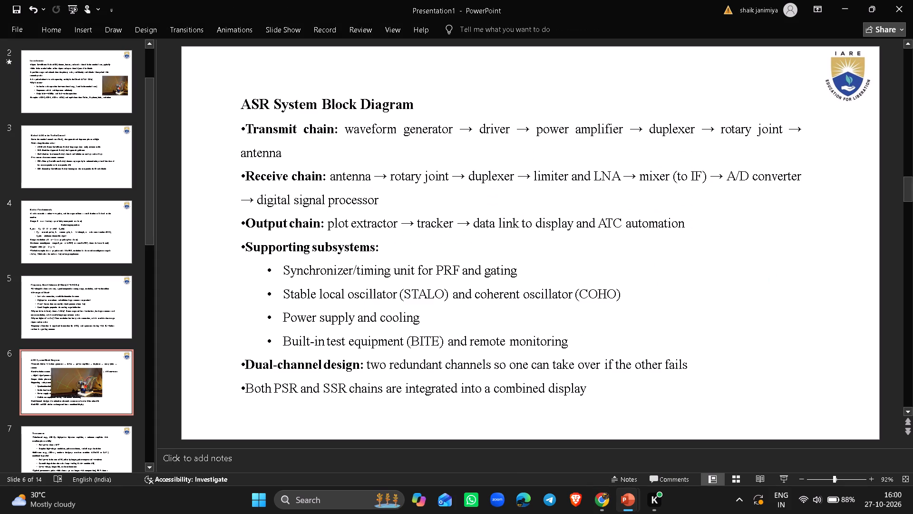
Copy the white-background 3D radar tower image by Envato from Chrome's image results and paste it onto slide 6, ASR System Block Diagram, in PowerPoint.
key("alt+Tab")
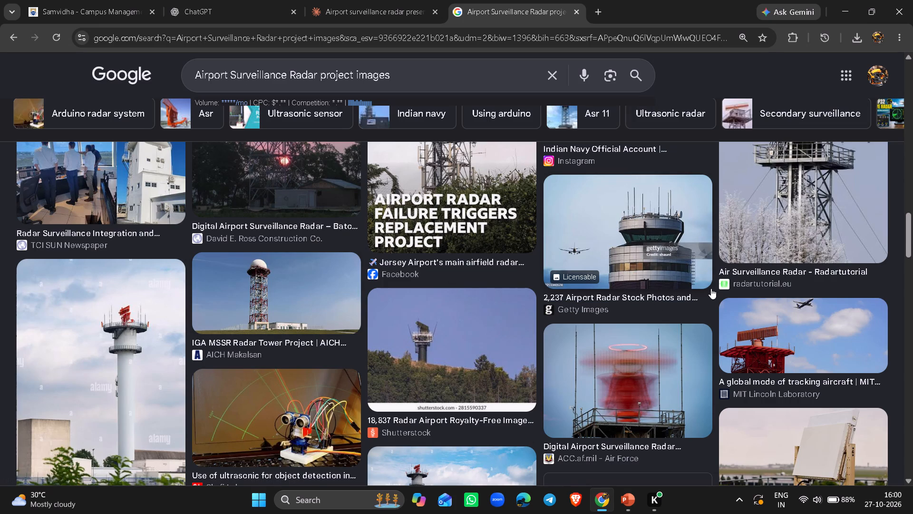
scroll(711, 288, "up", 1)
scroll(711, 288, "down", 1)
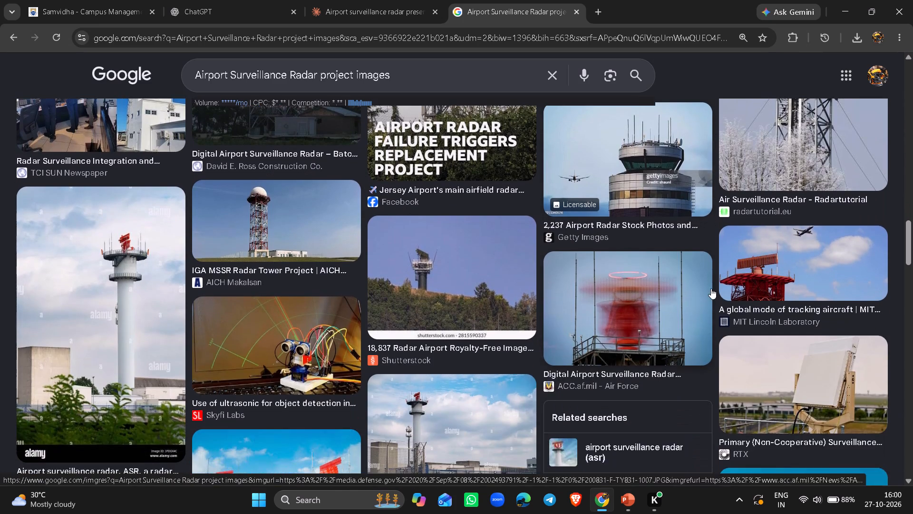
scroll(711, 288, "up", 3)
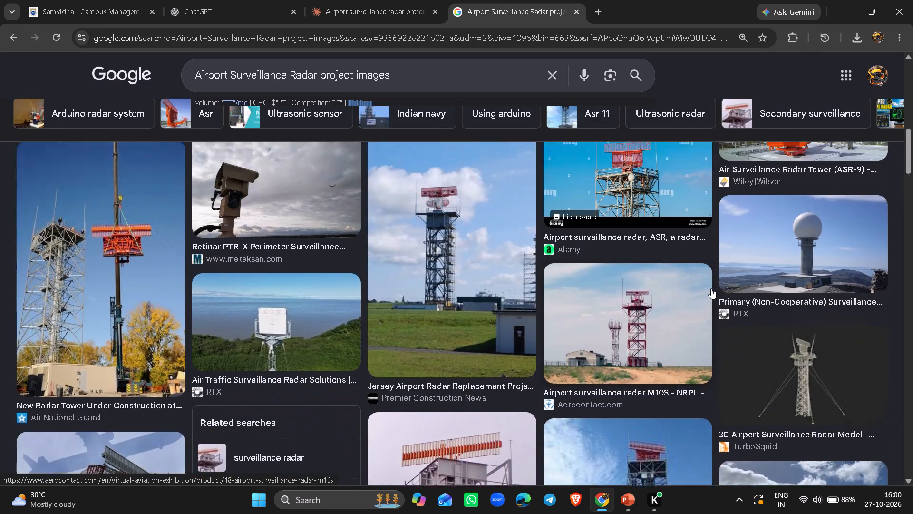
scroll(711, 288, "up", 2)
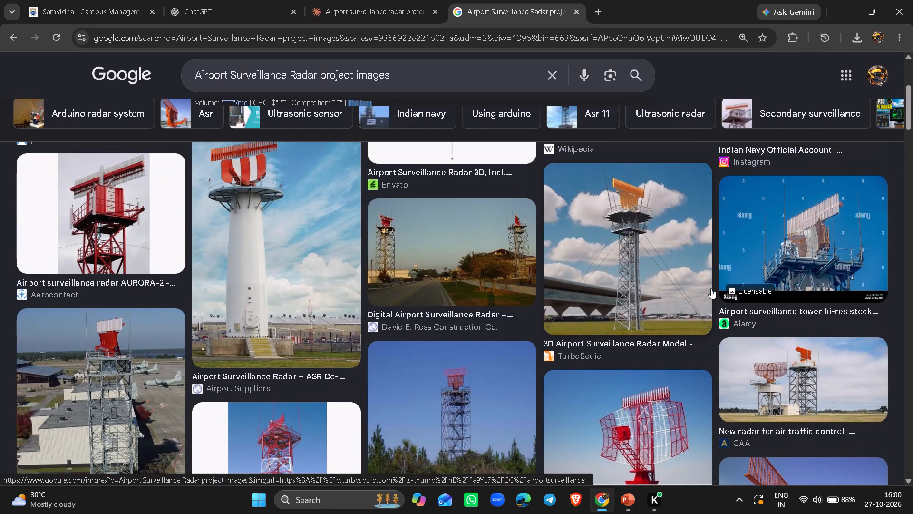
scroll(711, 288, "up", 1)
scroll(711, 288, "down", 1)
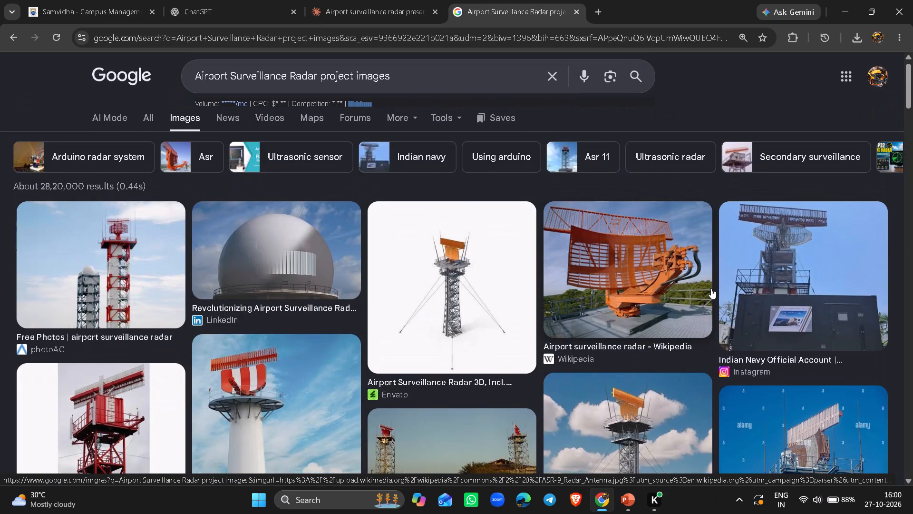
right_click(488, 292)
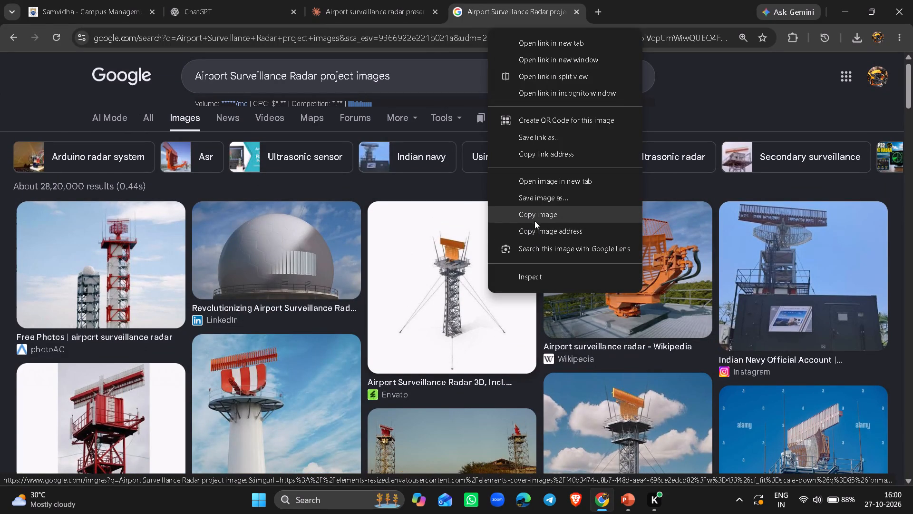
left_click(534, 218)
key("alt+Tab")
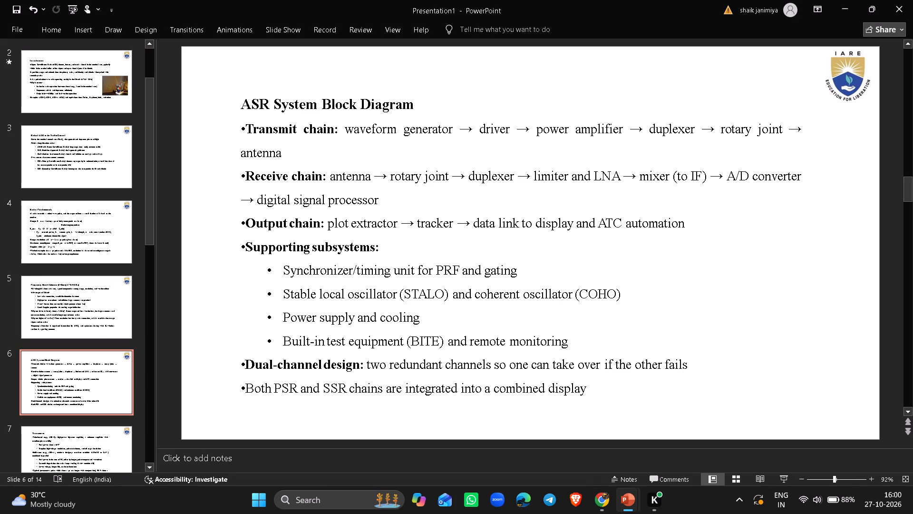
left_click(758, 262)
left_click(829, 292)
key("ctrl+v")
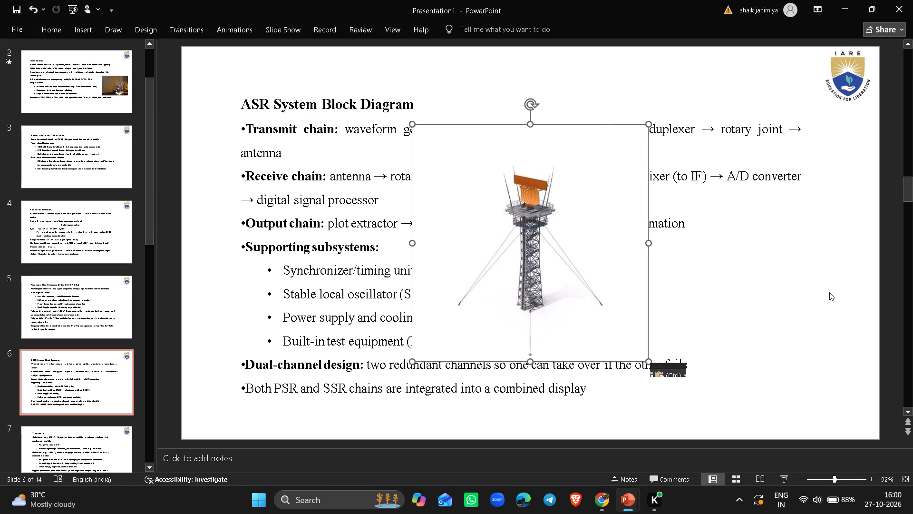
Shrink slide 6's pasted radar tower picture and move it to the blank area right of the Supporting subsystems bullets.
left_click_drag(412, 362, 530, 302)
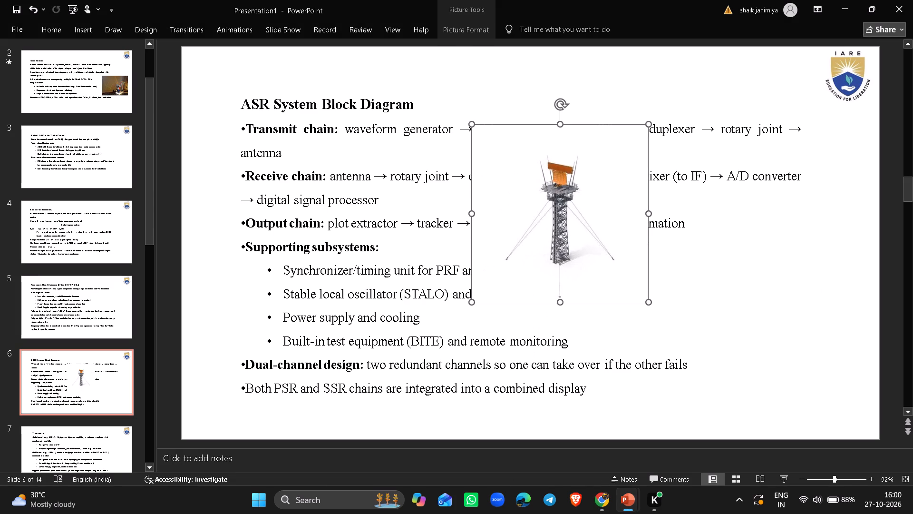
left_click_drag(571, 197, 799, 306)
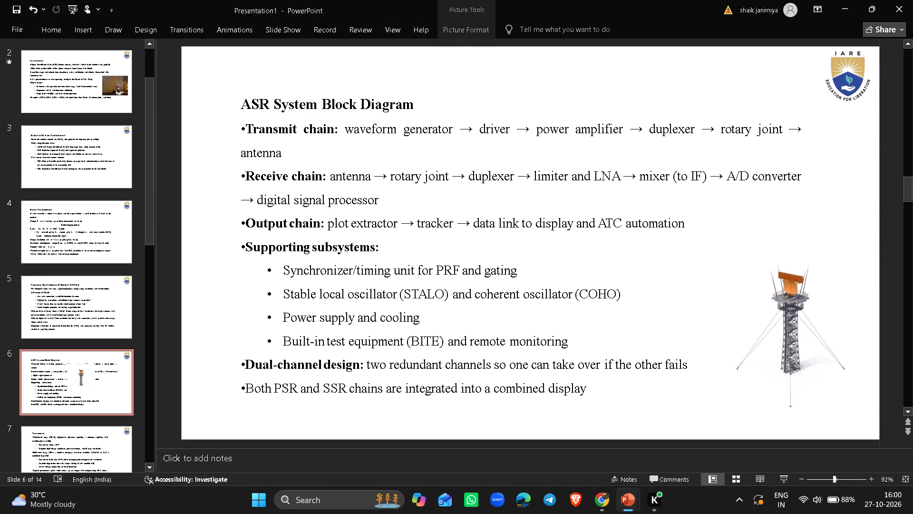
left_click(643, 298)
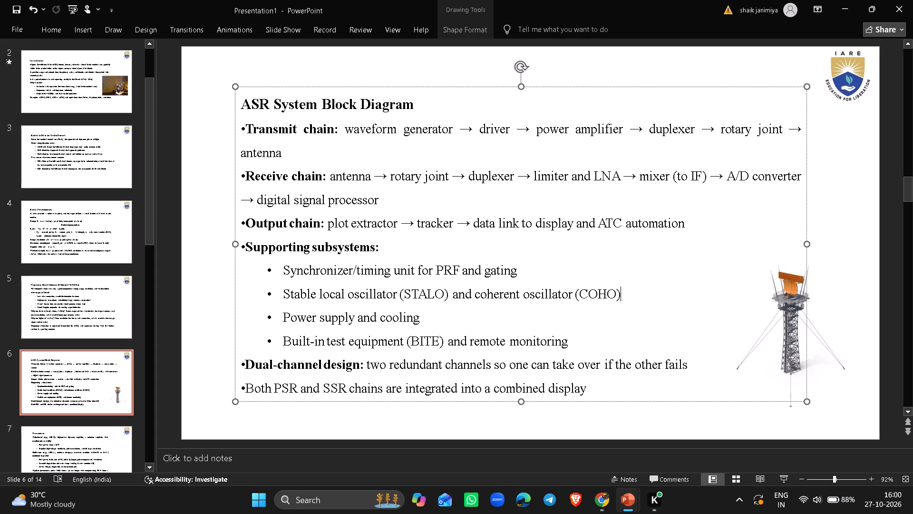
Go to slide 8, Antenna System, and look through the Airport Surveillance Radar image results in Chrome for a suitable picture.
left_click(75, 440)
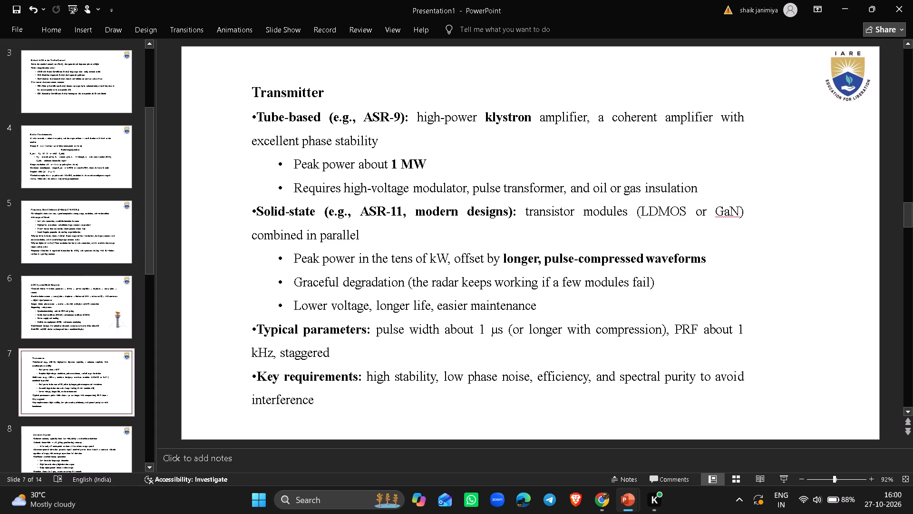
left_click(99, 435)
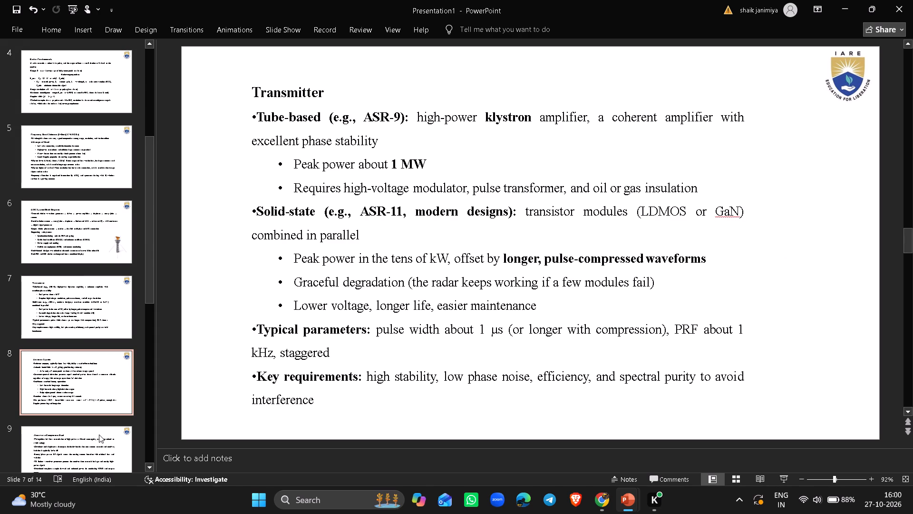
key("alt+Tab")
scroll(223, 417, "down", 1)
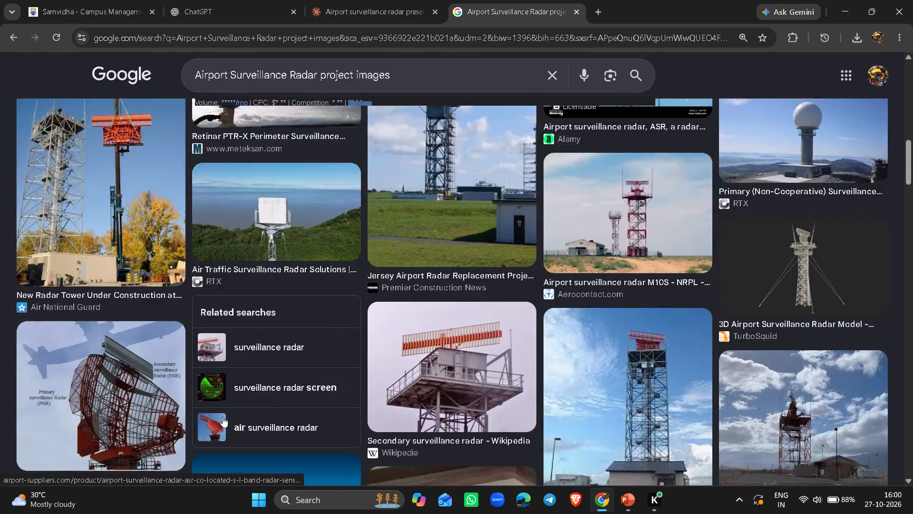
scroll(223, 417, "down", 4)
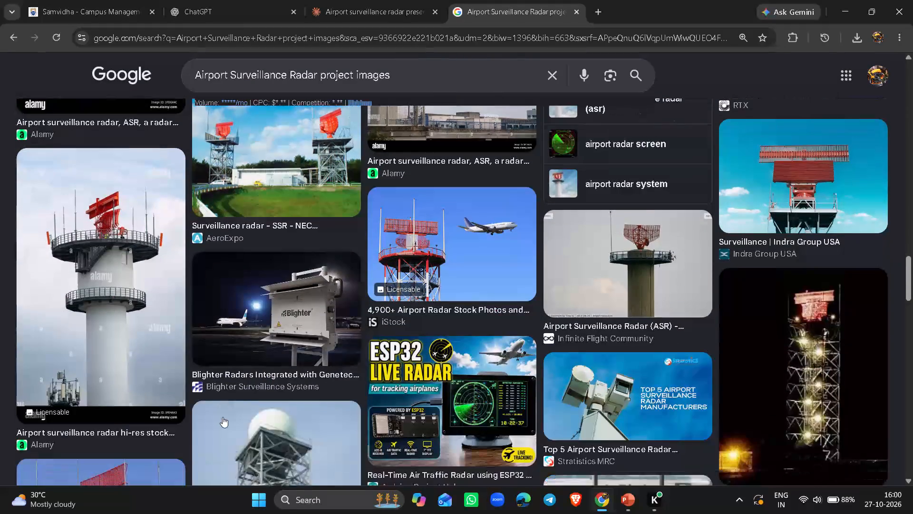
scroll(223, 417, "down", 3)
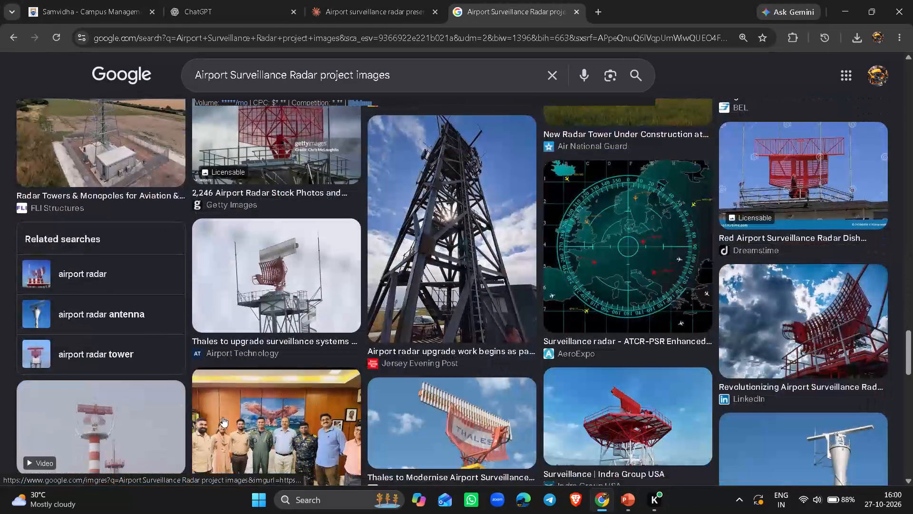
scroll(223, 417, "down", 1)
scroll(223, 417, "up", 1)
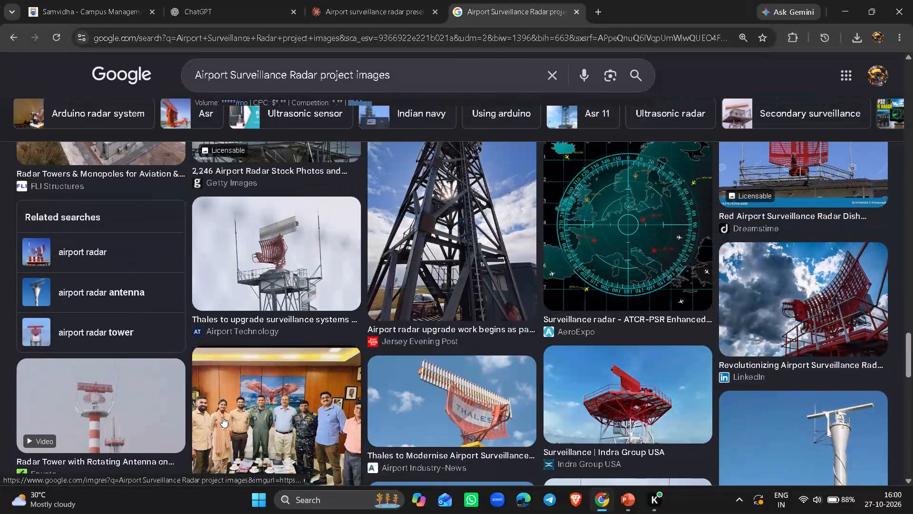
scroll(223, 417, "up", 1)
scroll(223, 417, "down", 1)
scroll(223, 417, "up", 1)
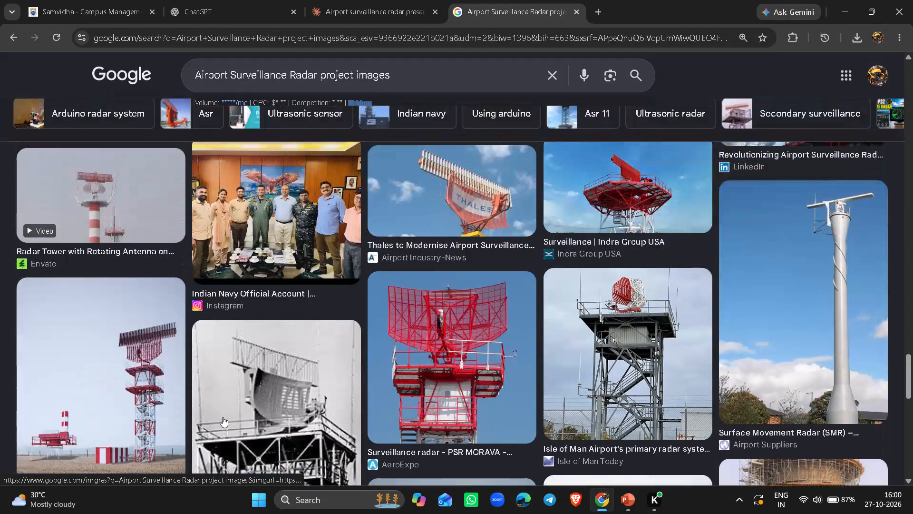
scroll(223, 417, "up", 1)
scroll(223, 417, "down", 3)
scroll(223, 417, "up", 11)
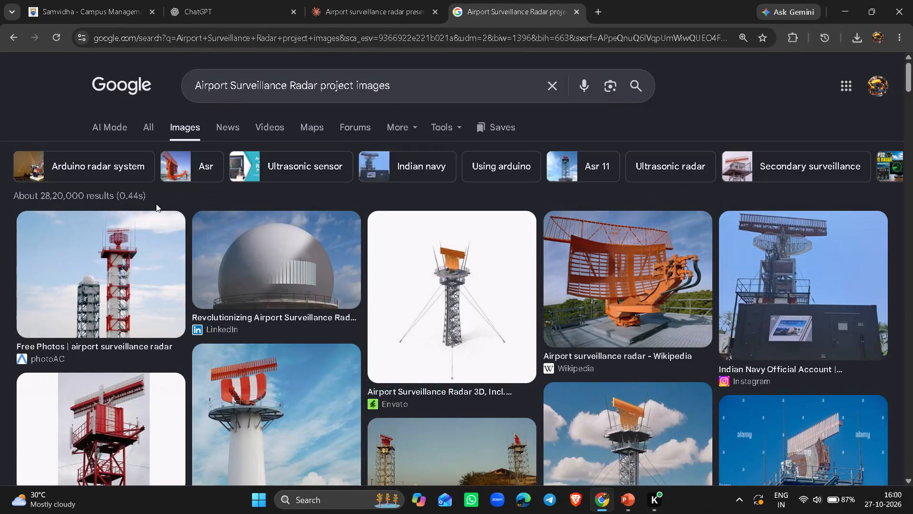
Narrow the image search to "Arduino radar system", copy the "Radar System using Arduino UNO" photo and paste it onto slide 8 in PowerPoint.
left_click(105, 150)
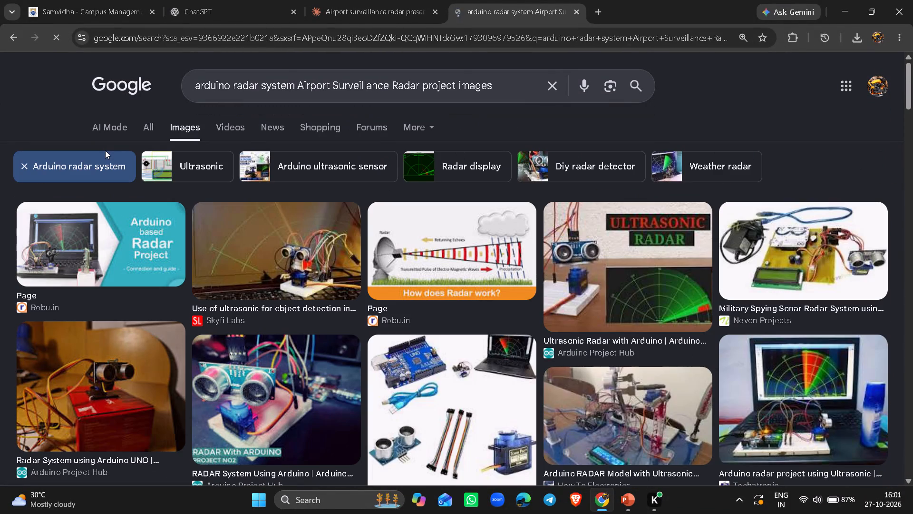
scroll(331, 312, "down", 1)
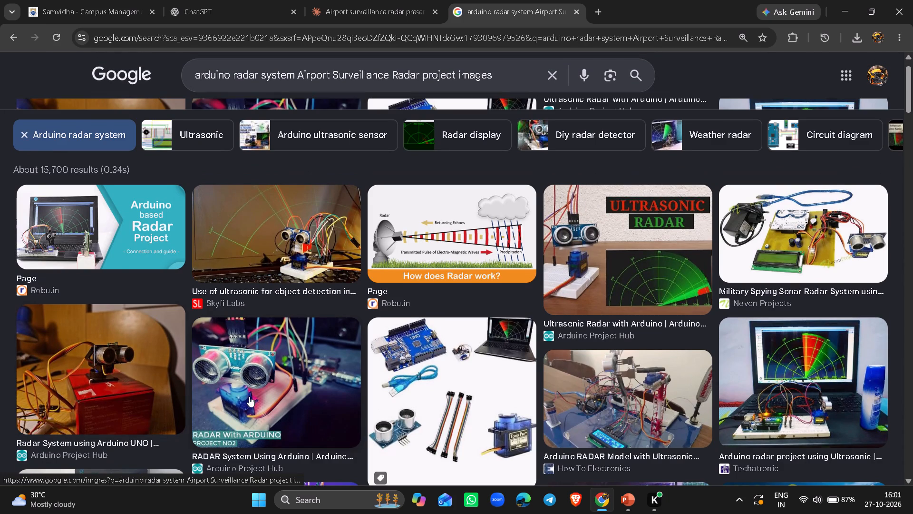
right_click(111, 373)
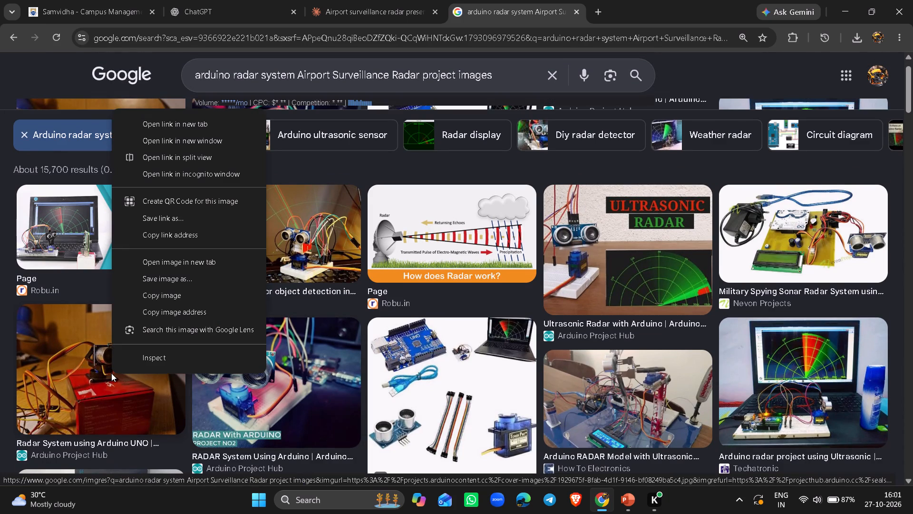
left_click(180, 295)
key("alt+Tab")
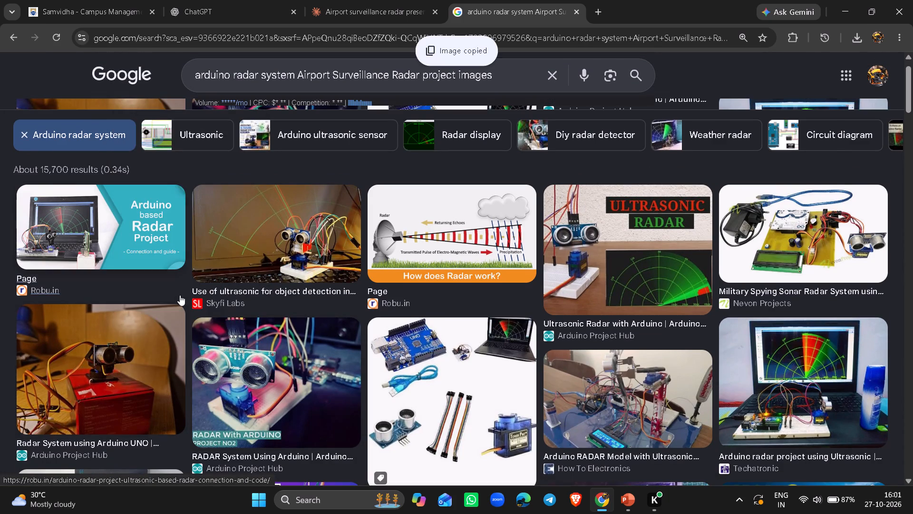
key("ctrl+v")
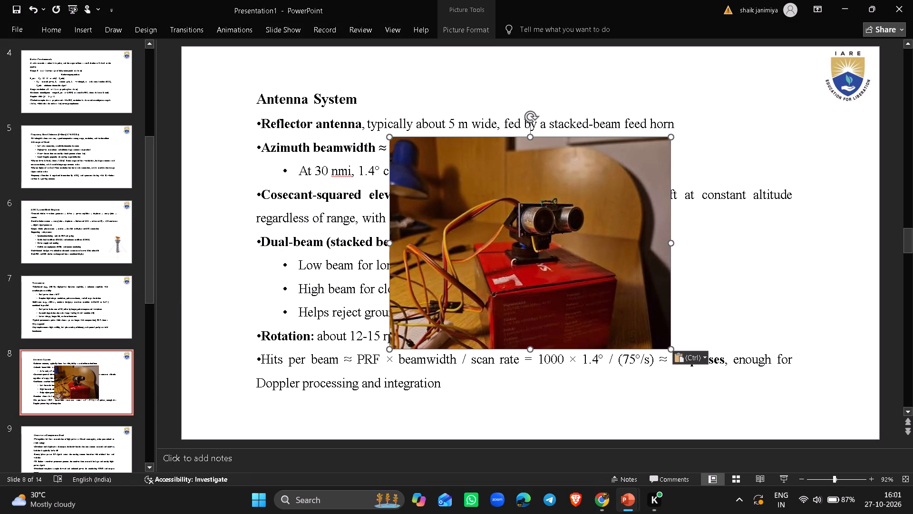
Shrink slide 8's pasted photo, move it right of the Dual-beam operation bullets, and stretch it wider.
left_click_drag(390, 349, 621, 243)
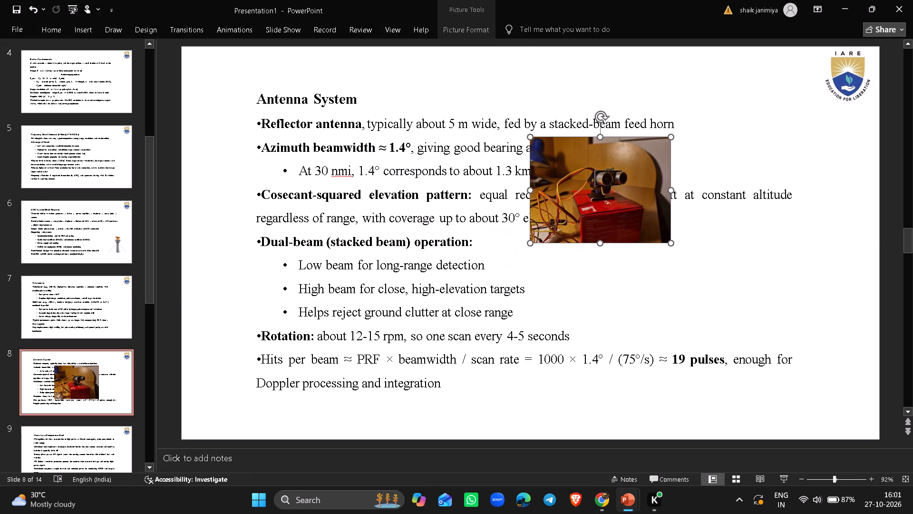
left_click_drag(646, 178, 682, 270)
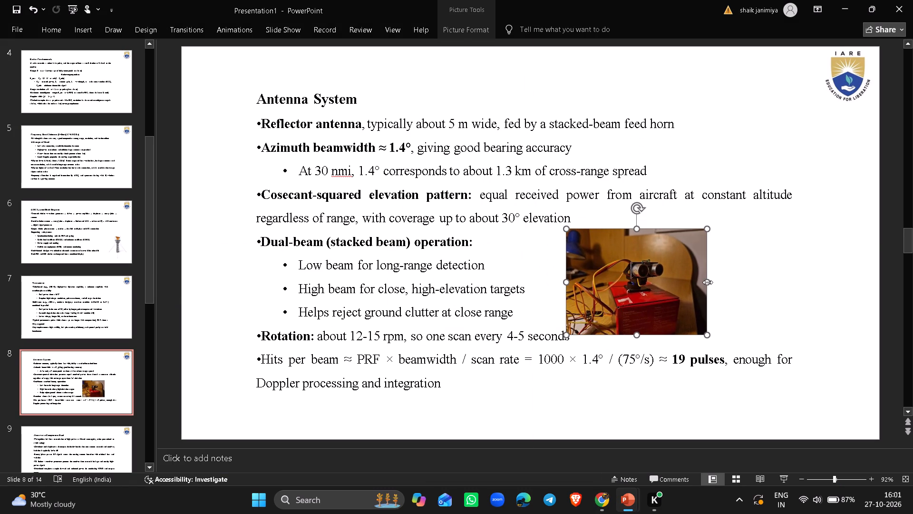
left_click_drag(708, 282, 810, 283)
left_click_drag(759, 277, 783, 277)
Review the remaining slides from slide 9, Microwave Components Used, through slide 14, Conclusion.
left_click(87, 442)
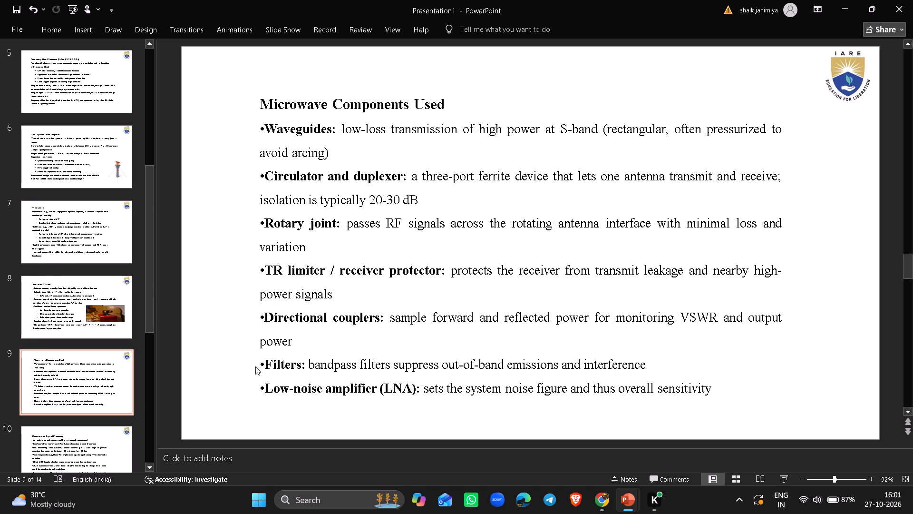
key("Down")
key("Down")
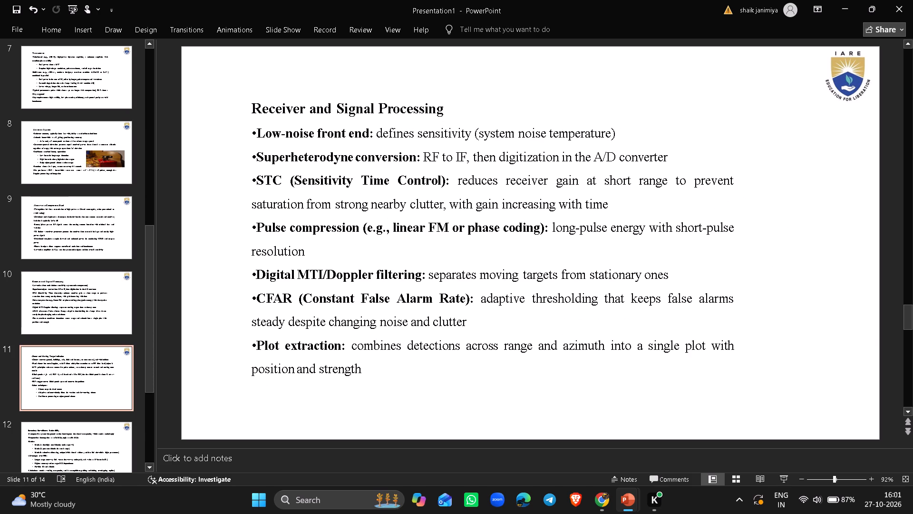
key("Down")
key("Down")
key("Down")
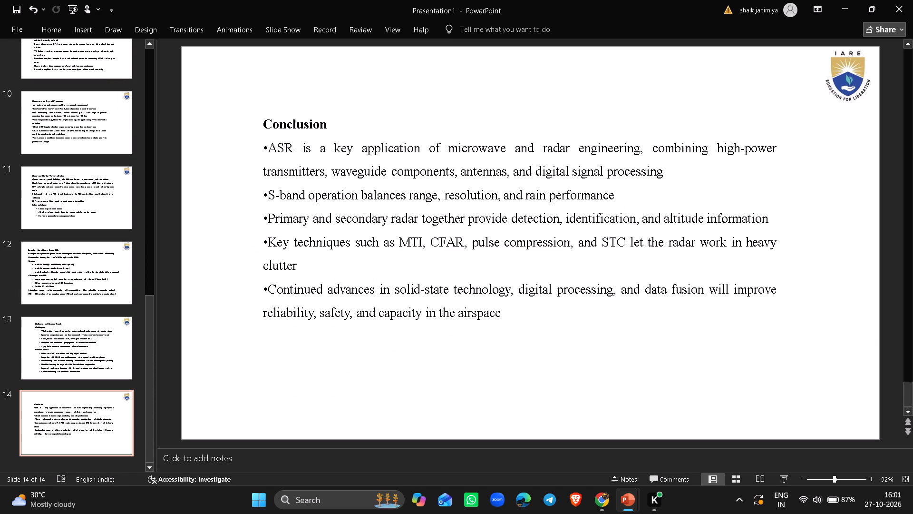
key("Down")
key("Up")
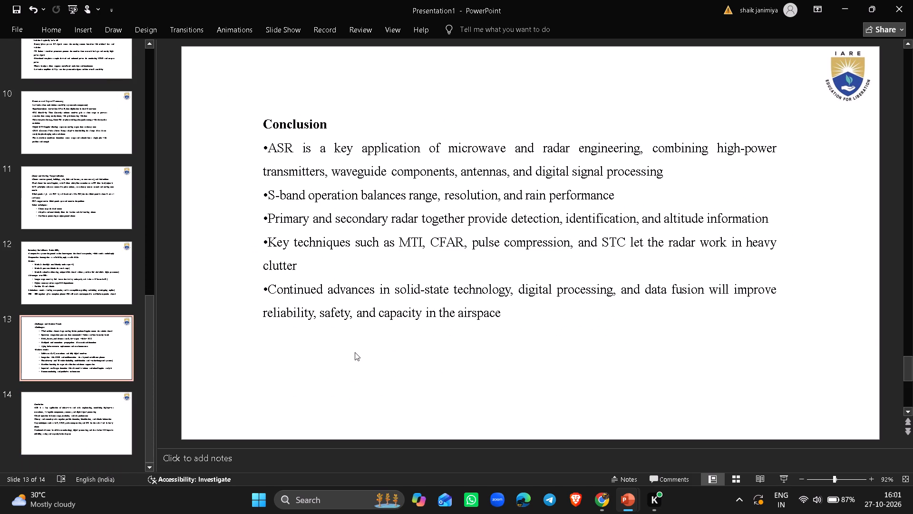
key("ctrl+s")
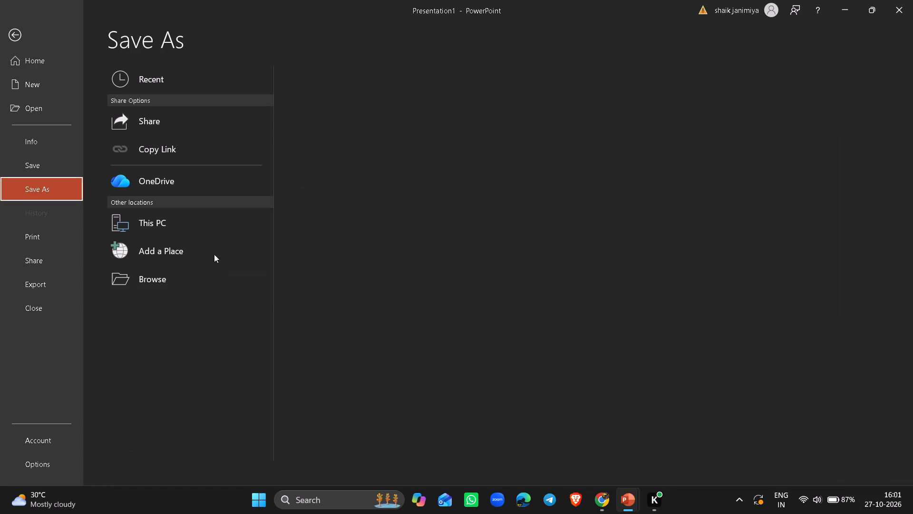
left_click(209, 228)
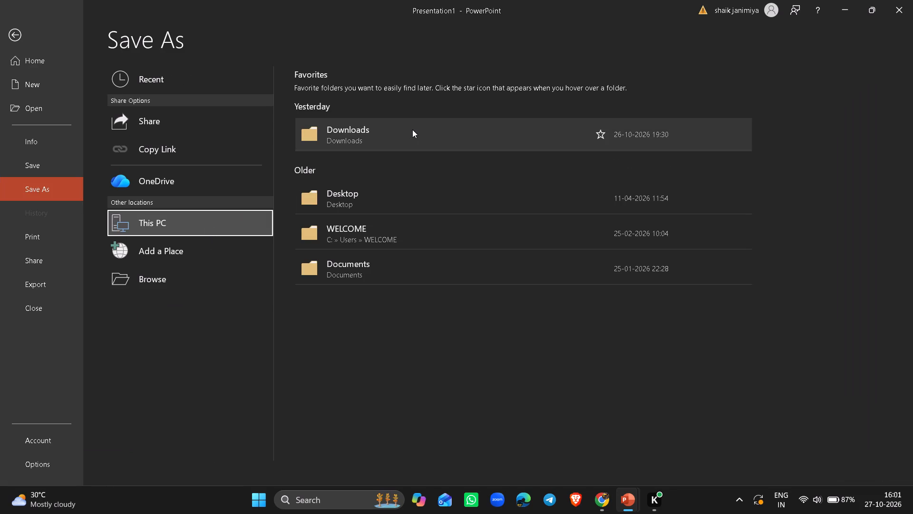
left_click(412, 129)
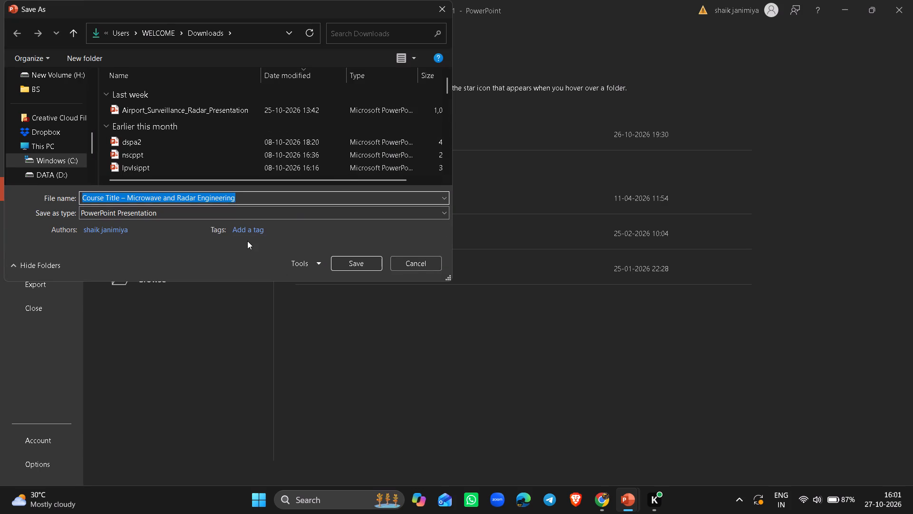
type("mr aat")
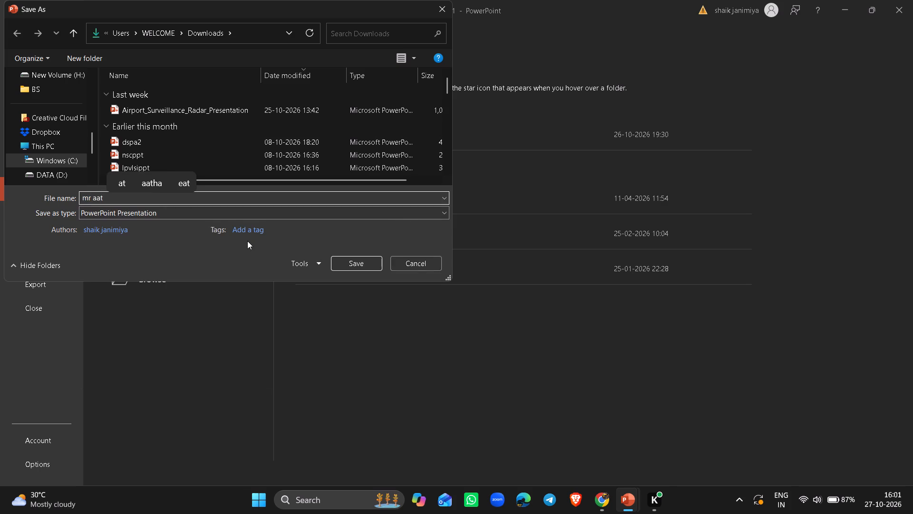